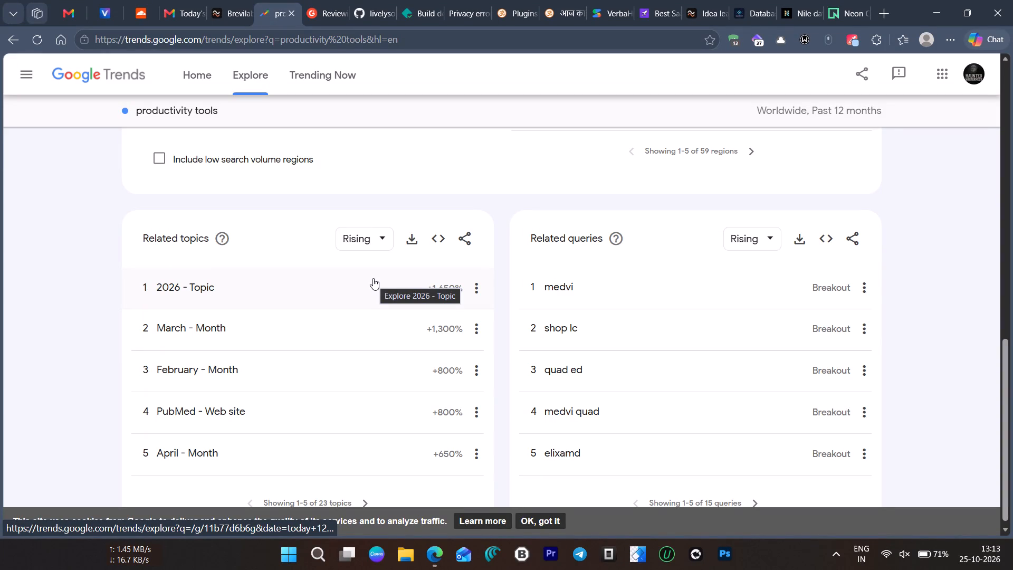
Go from the related topics and queries for productivity tools to the Trending Now page.
scroll(373, 278, down, 3)
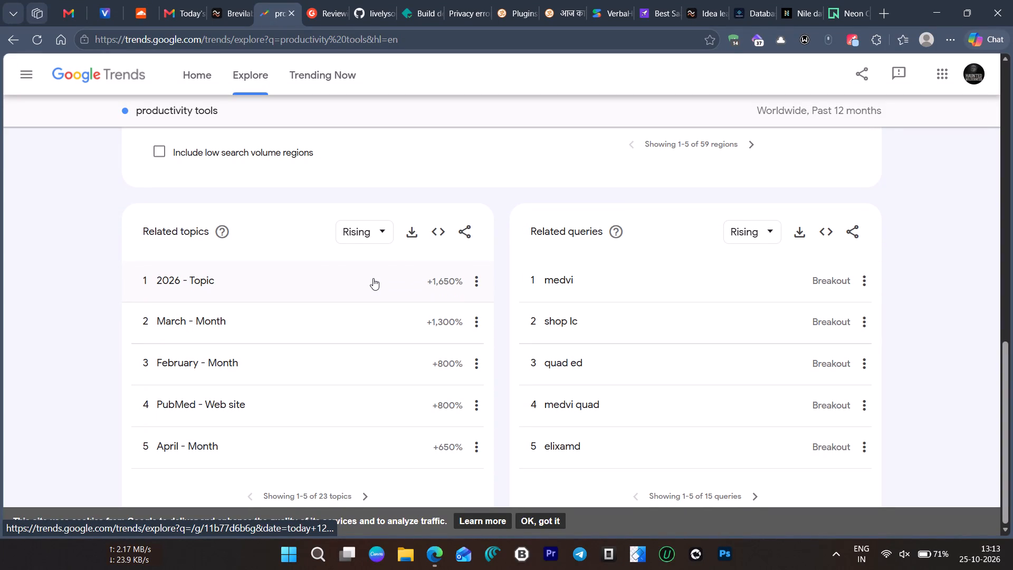
scroll(373, 278, down, 1)
scroll(373, 278, up, 17)
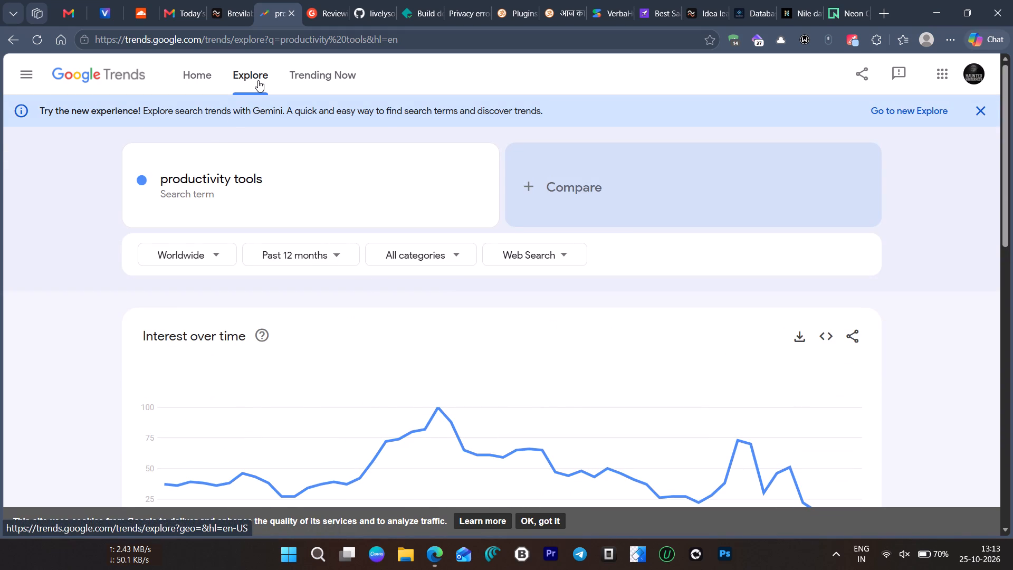
click(320, 75)
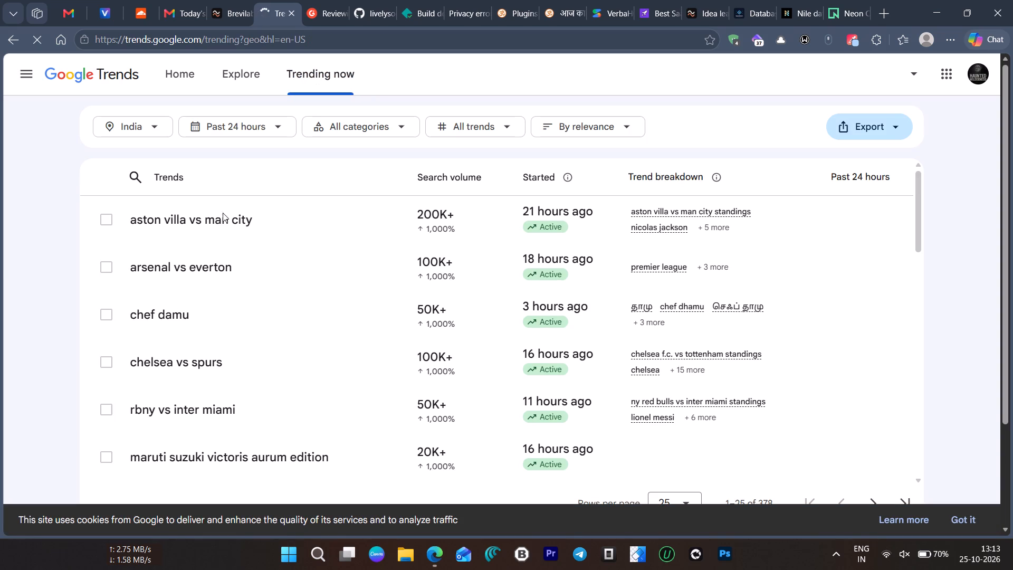
Browse India's trending searches of the past 24 hours across the first pages of results for a usable topic.
scroll(22, 243, down, 1)
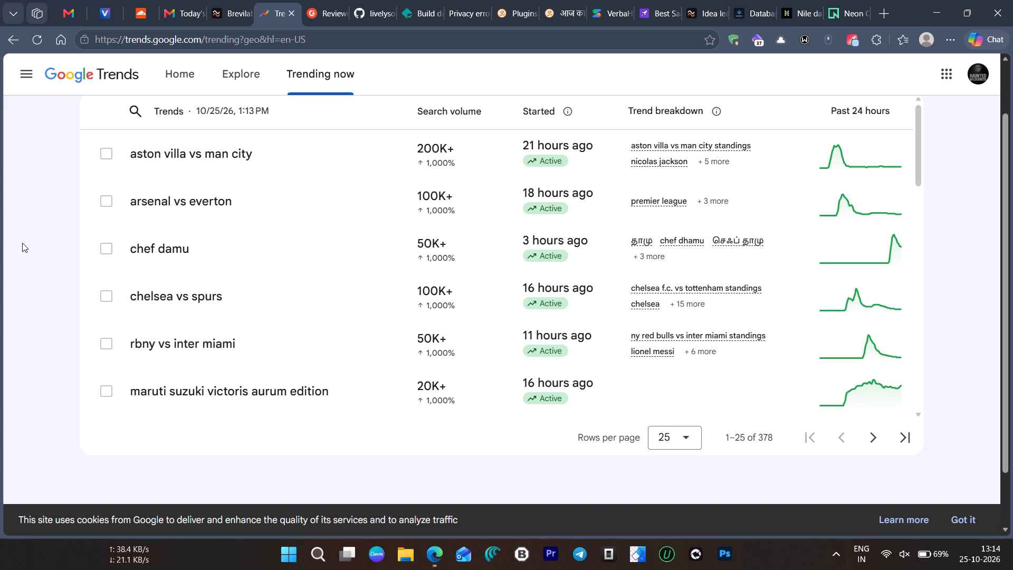
scroll(22, 243, down, 2)
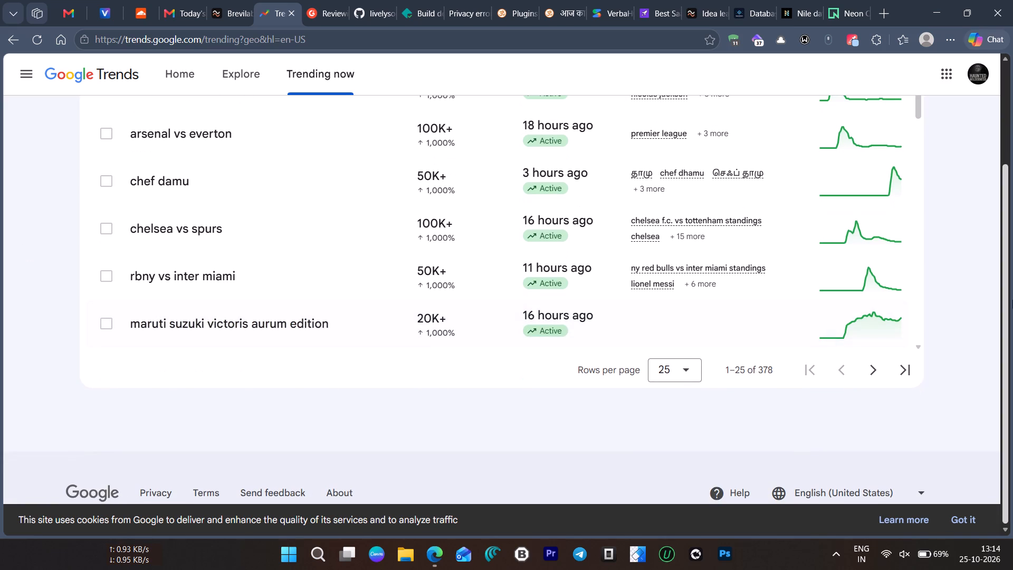
click(879, 373)
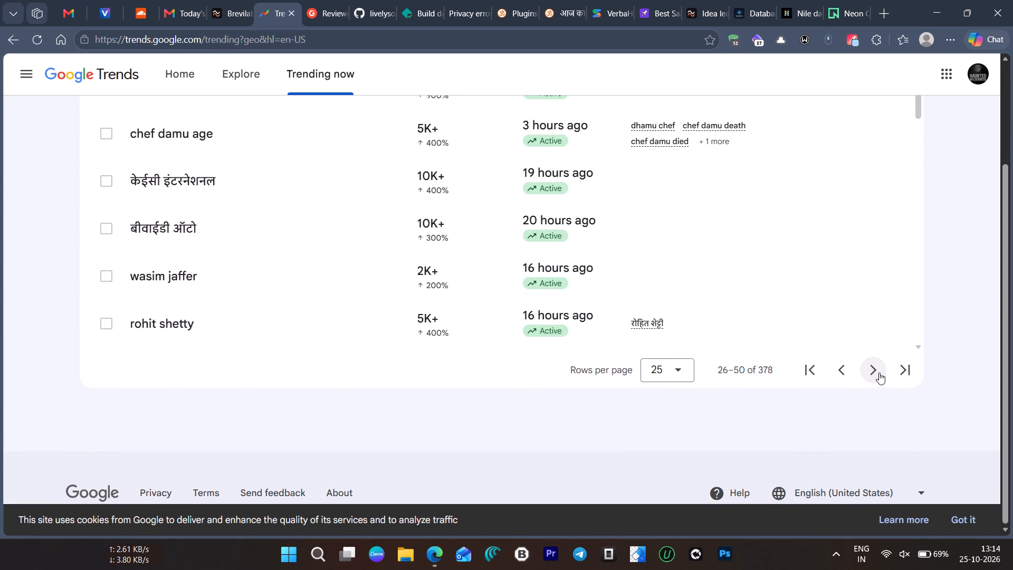
scroll(262, 419, up, 1)
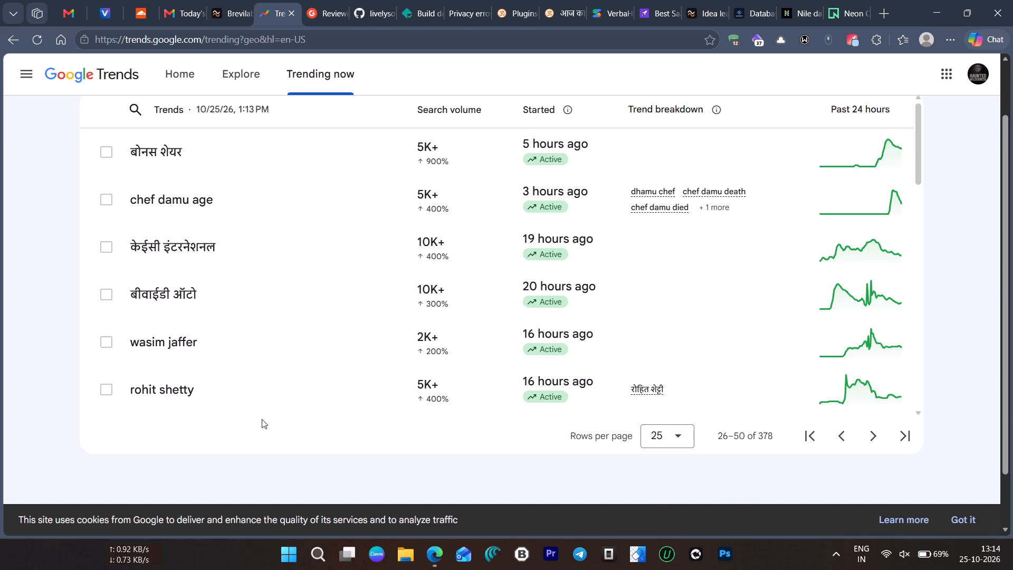
scroll(262, 419, up, 1)
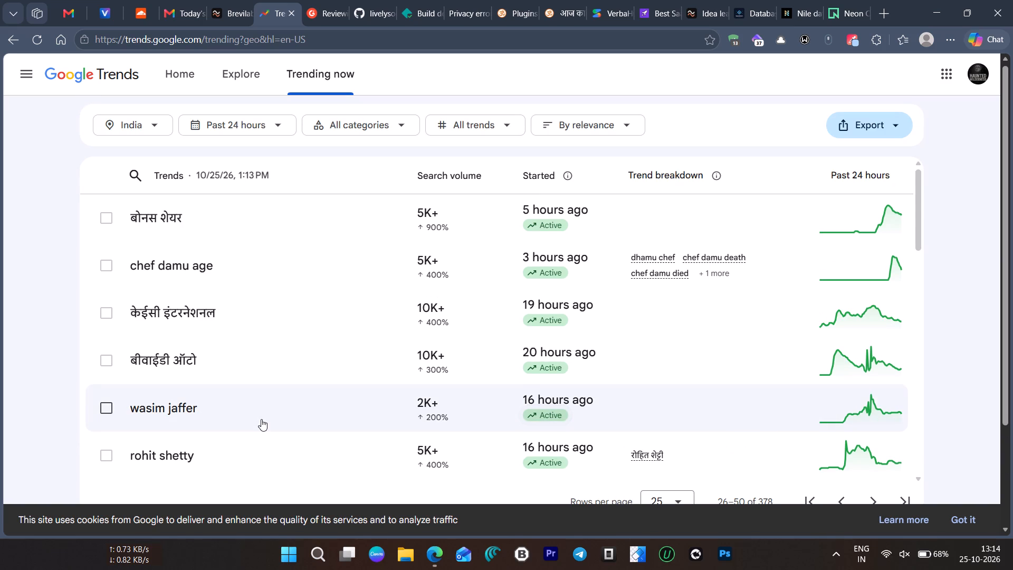
scroll(261, 419, down, 3)
scroll(398, 419, down, 1)
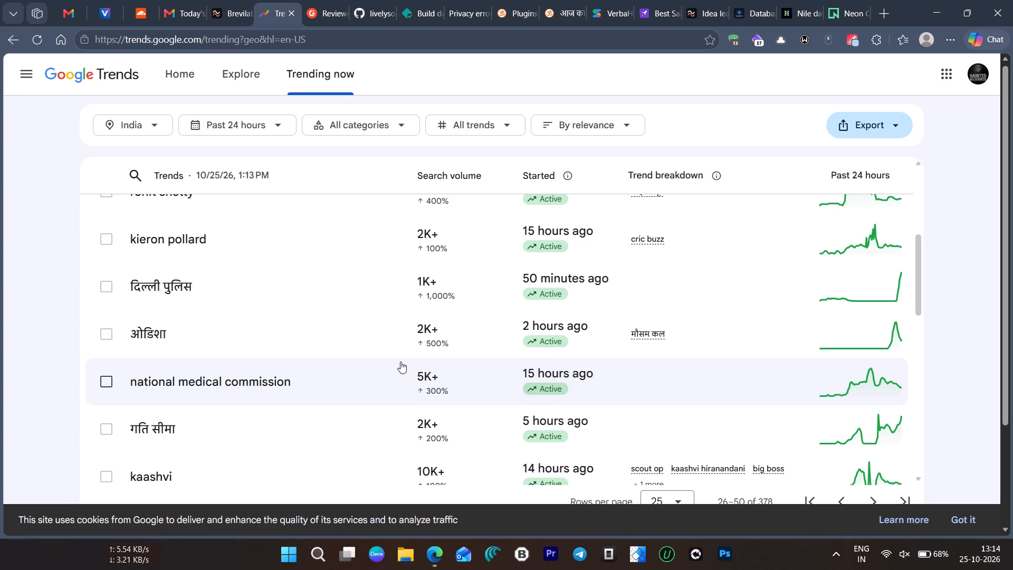
scroll(400, 362, up, 1)
scroll(405, 362, down, 2)
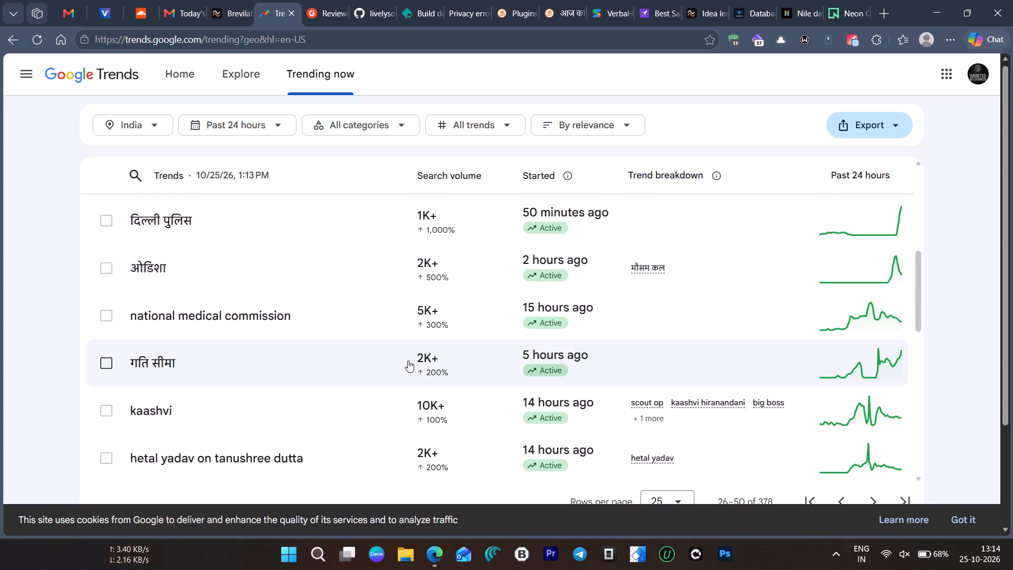
scroll(410, 359, down, 1)
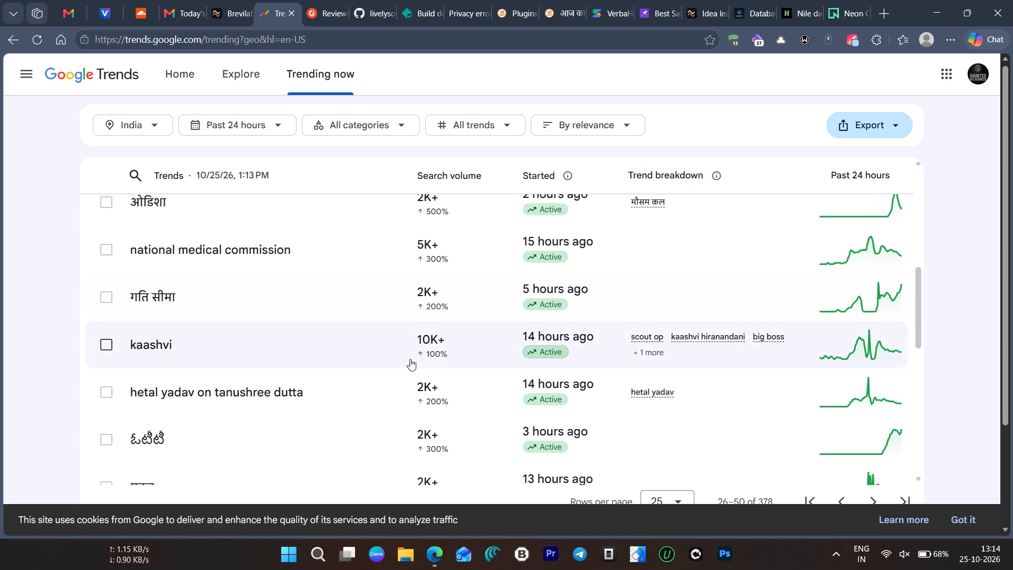
scroll(410, 359, down, 2)
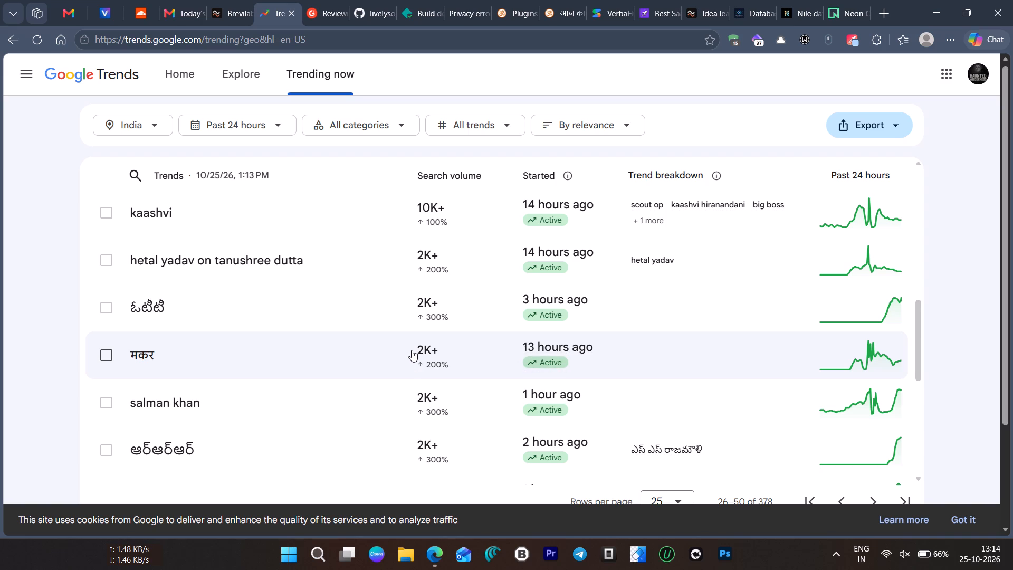
scroll(71, 366, down, 3)
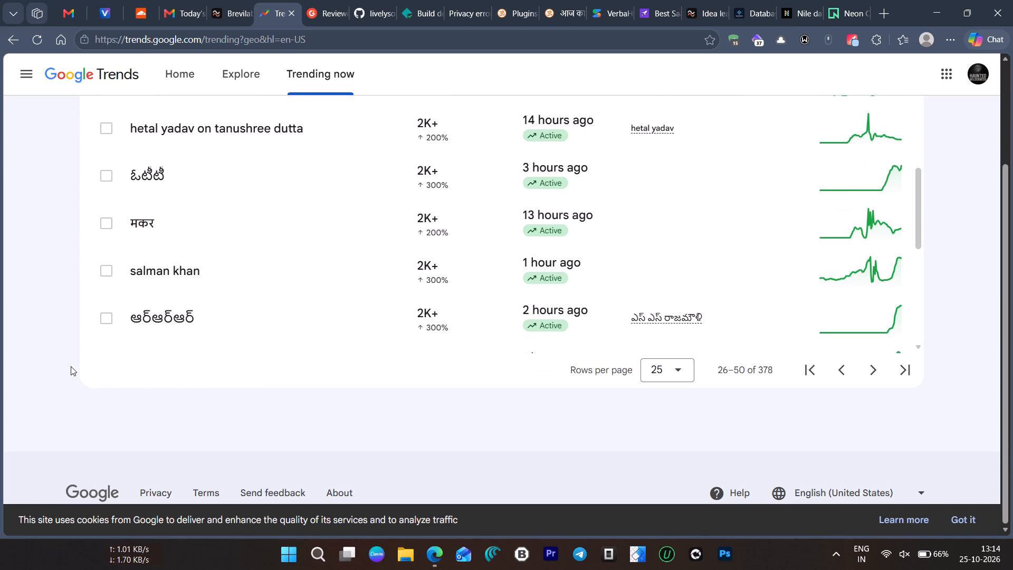
scroll(70, 360, up, 3)
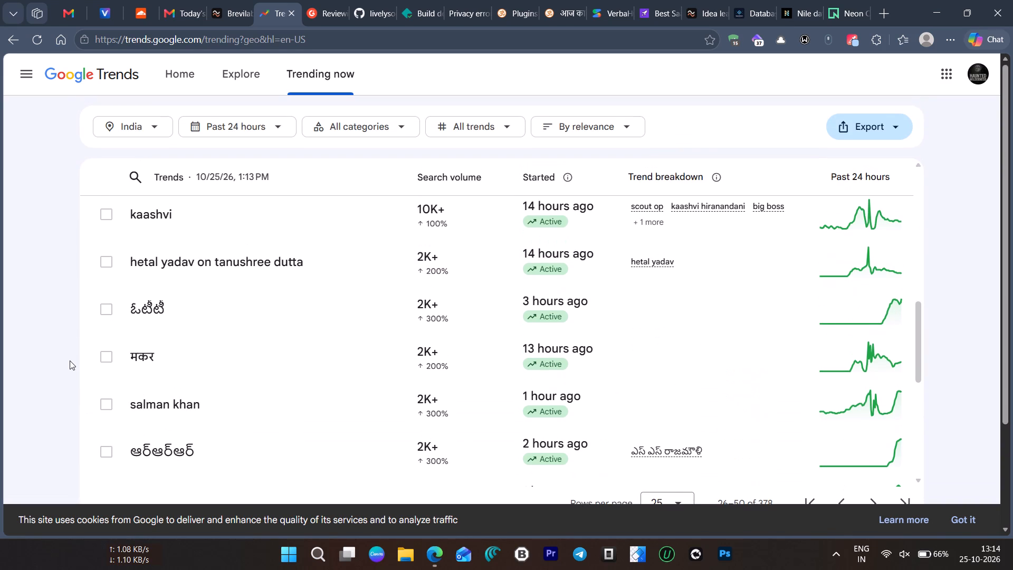
scroll(70, 360, down, 3)
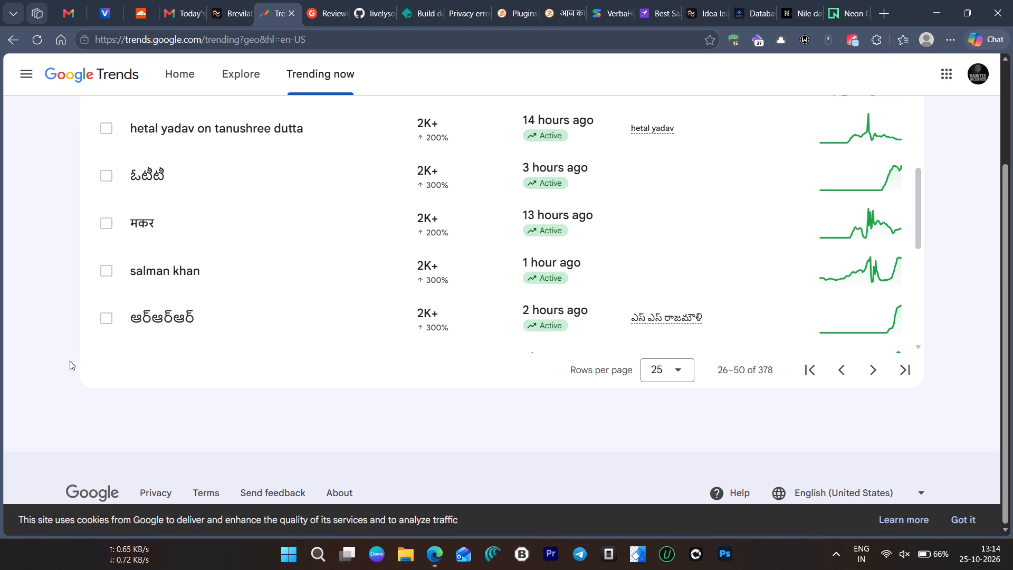
click(875, 370)
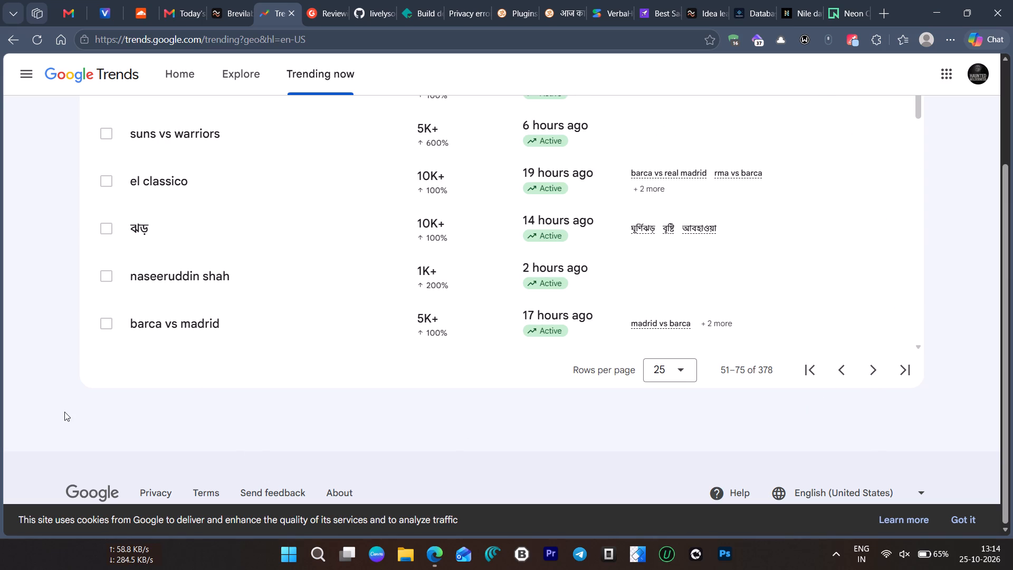
click(836, 374)
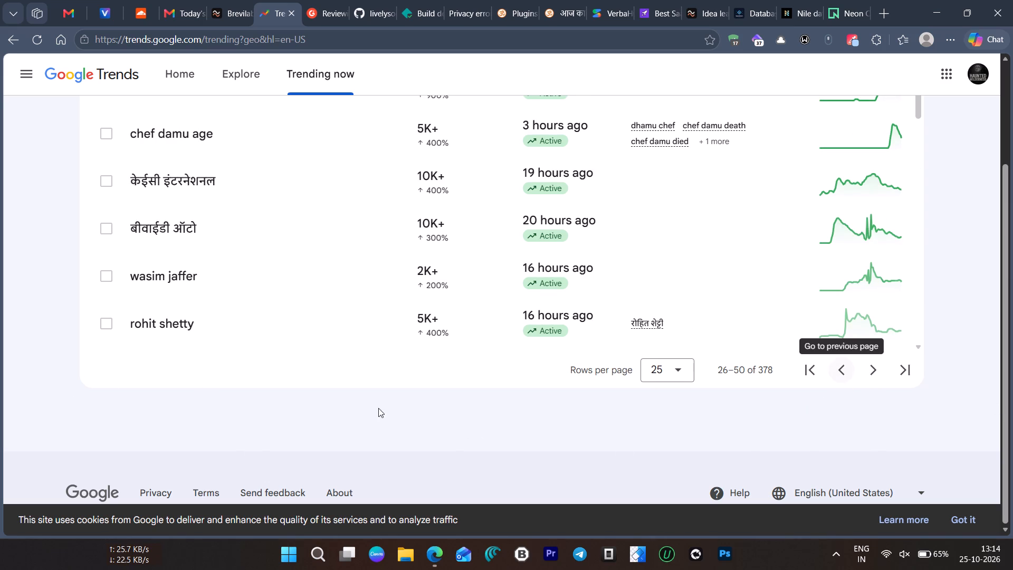
Open the details of the trending search मकर on the second page of results.
scroll(217, 356, up, 2)
scroll(217, 356, down, 4)
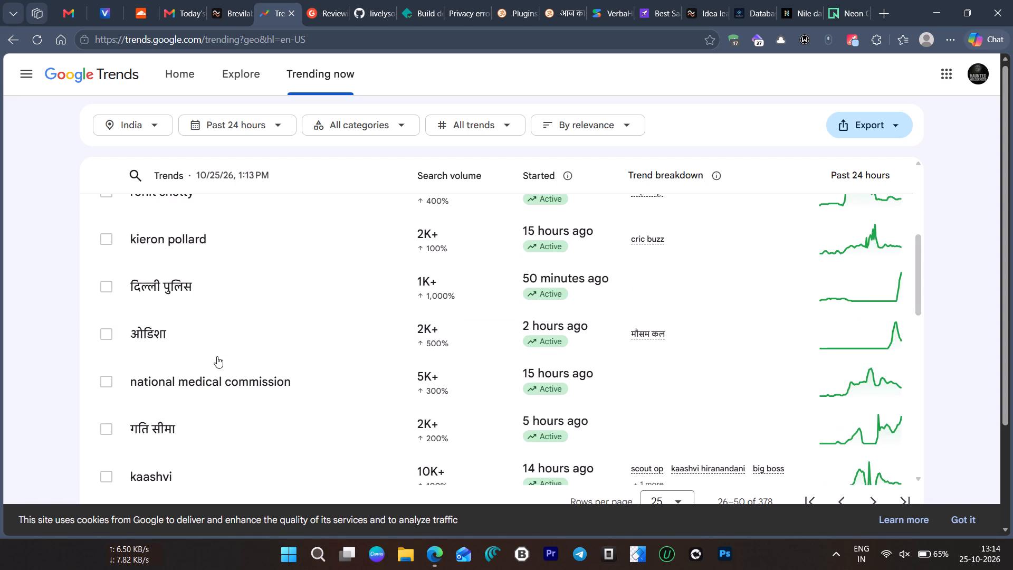
scroll(217, 356, down, 4)
click(217, 356)
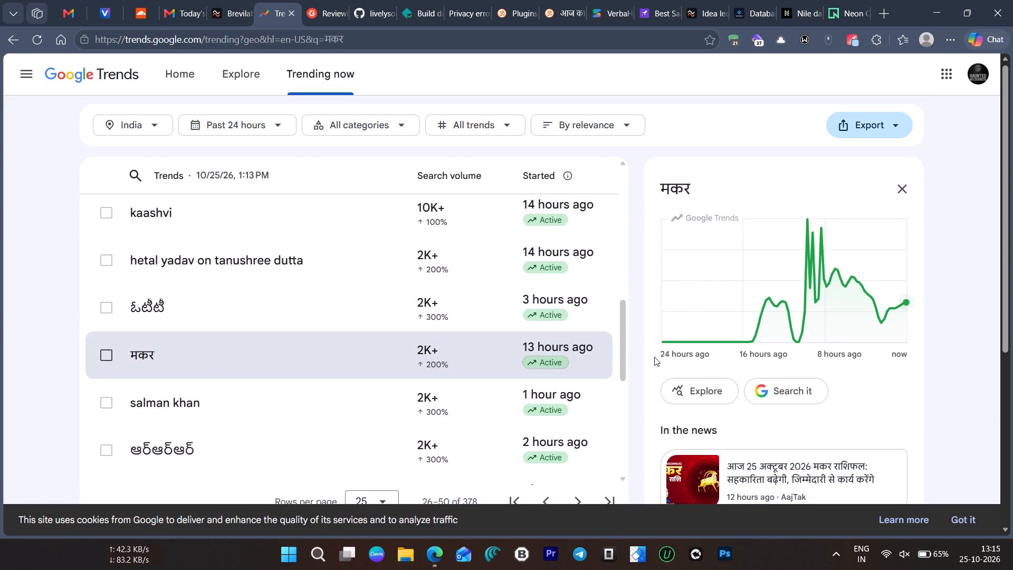
Open the Hindustan news article about the मकर weekly horoscope for 25-31 October.
scroll(1012, 357, down, 3)
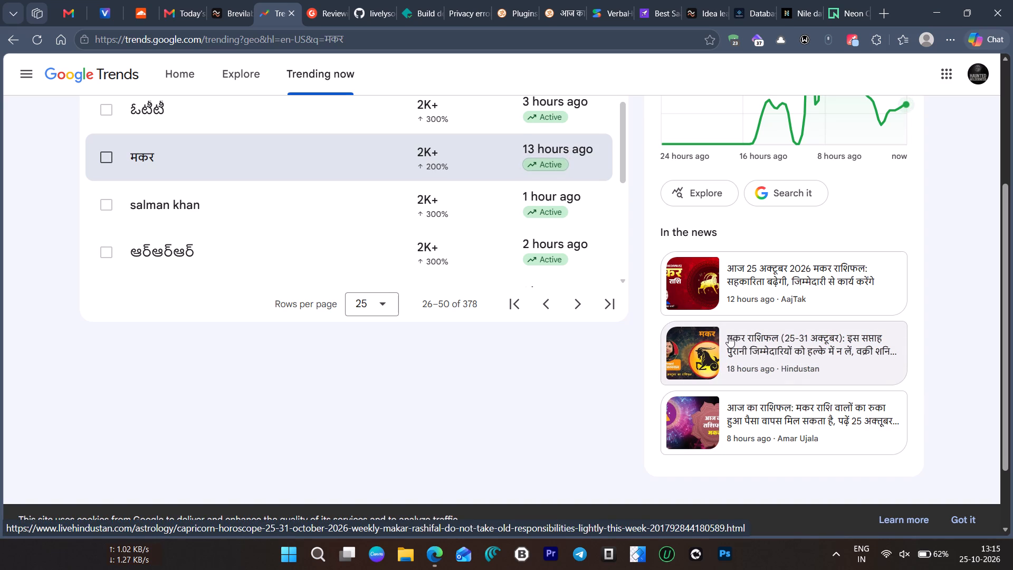
drag(724, 331, 799, 353)
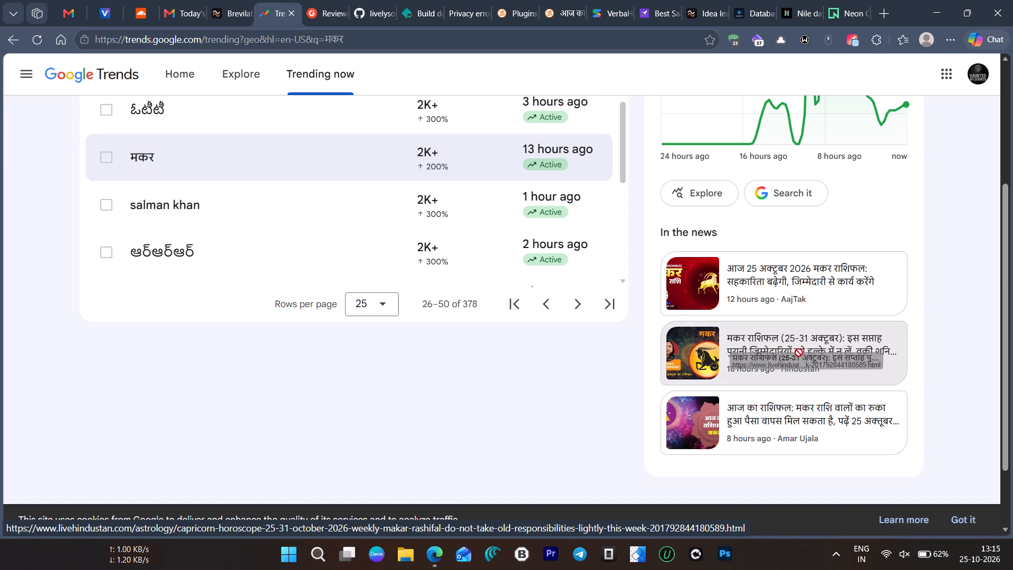
drag(799, 353, 865, 366)
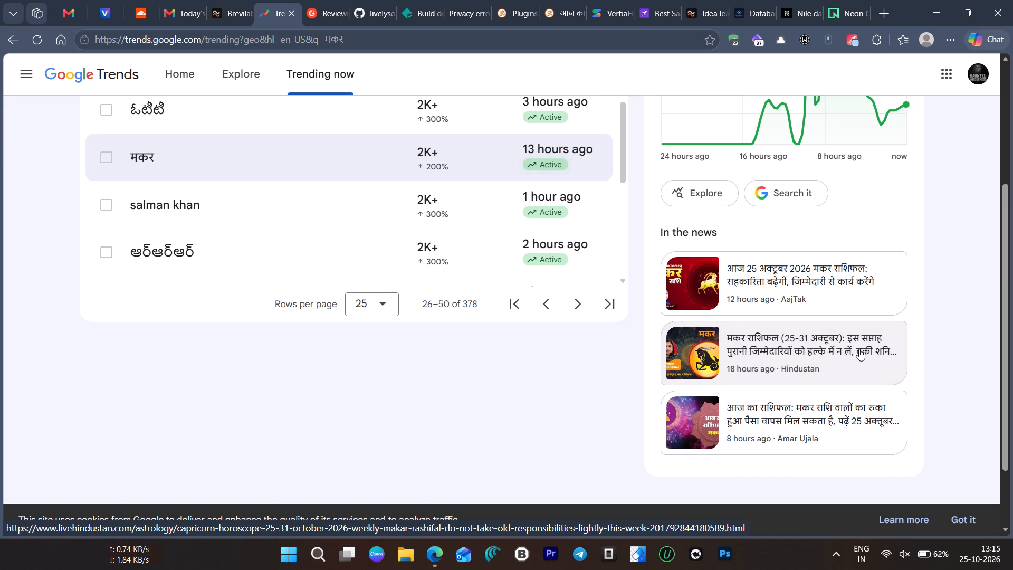
click(859, 349)
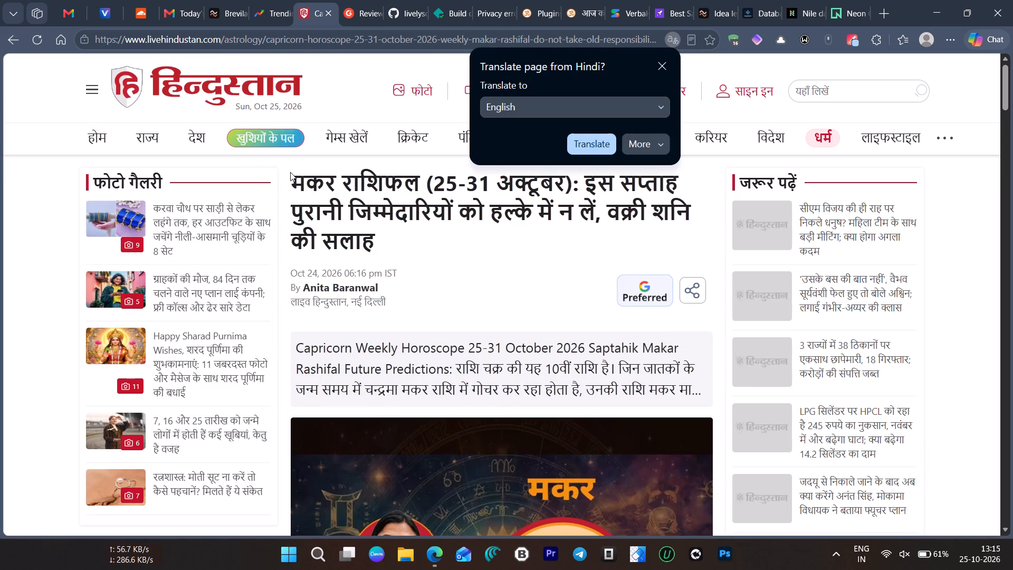
Copy the full headline of the मकर राशिफल (25-31 अक्टूबर) article.
drag(290, 172, 394, 249)
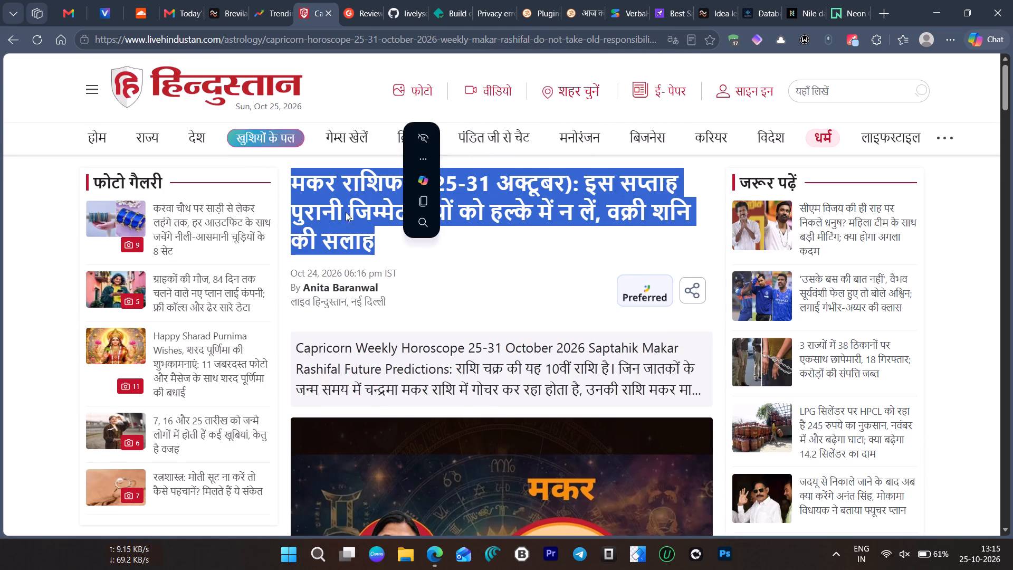
right_click(337, 201)
click(360, 176)
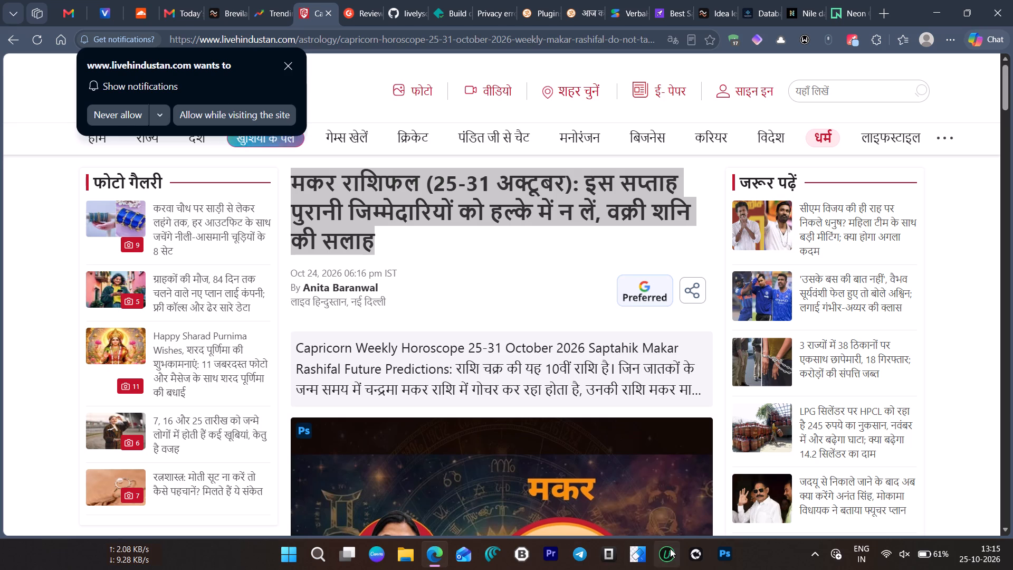
click(941, 0)
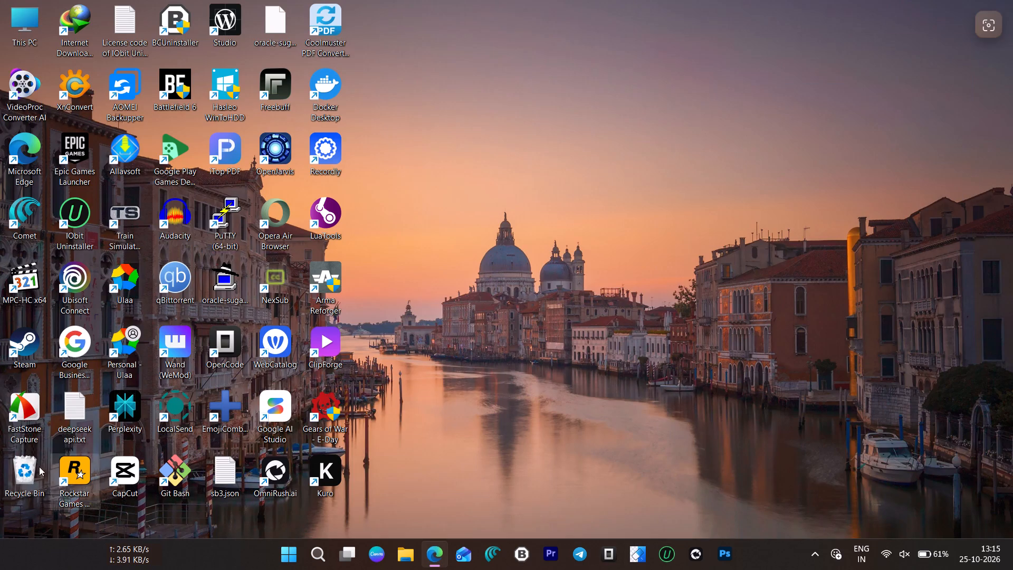
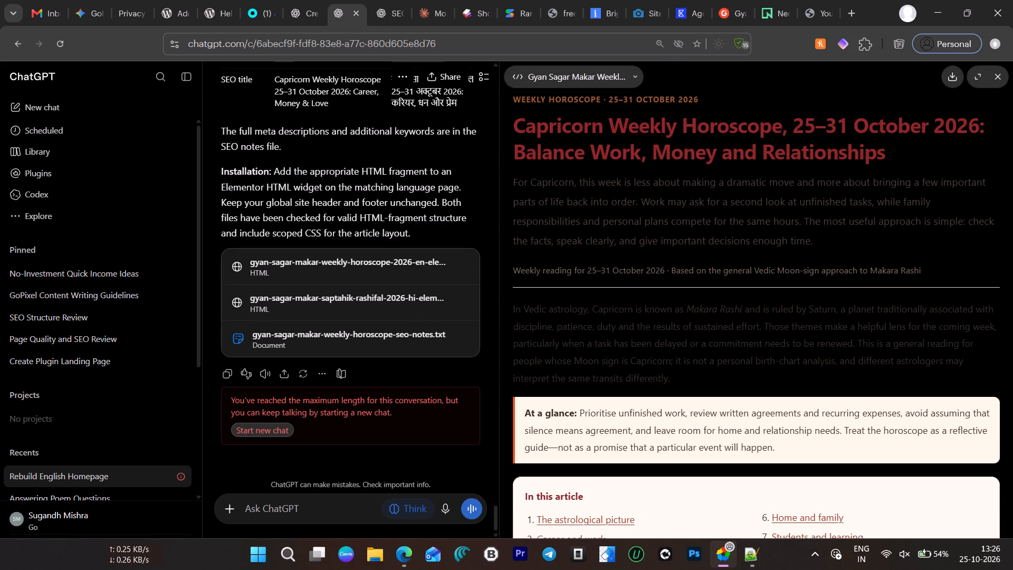
scroll(774, 238, down, 14)
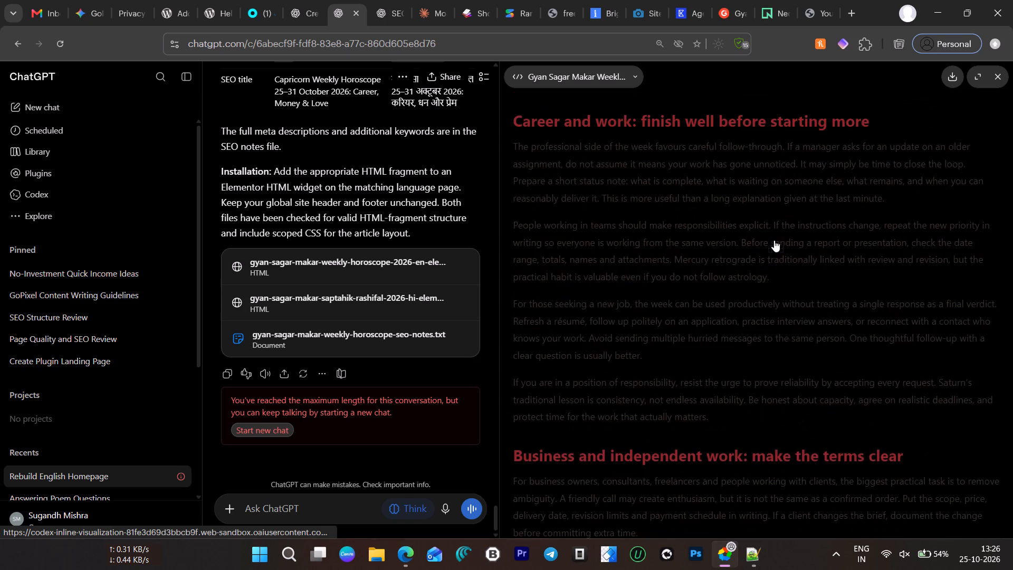
scroll(774, 240, down, 2)
scroll(774, 240, up, 2)
scroll(774, 240, down, 20)
scroll(774, 240, down, 11)
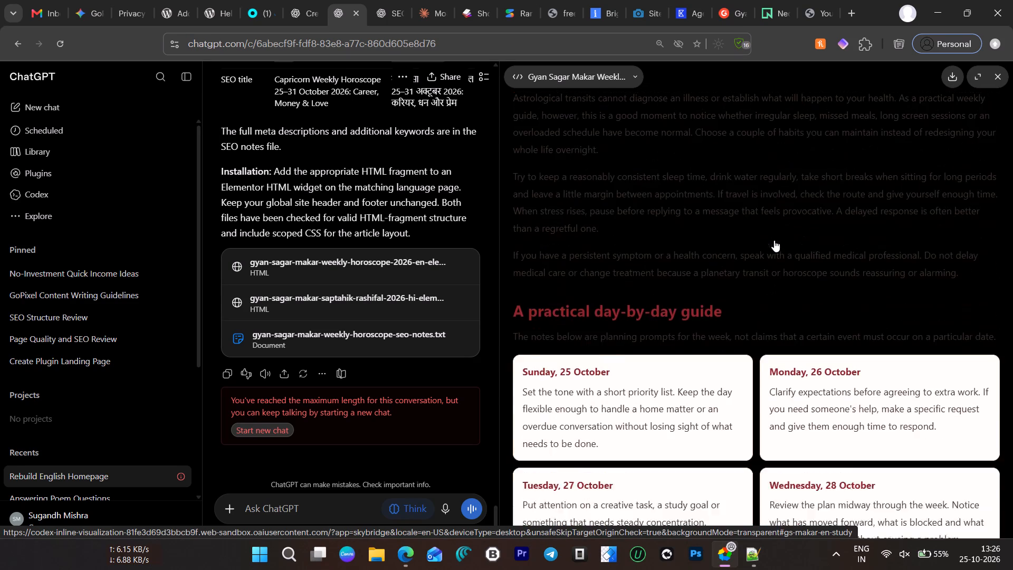
scroll(774, 240, down, 8)
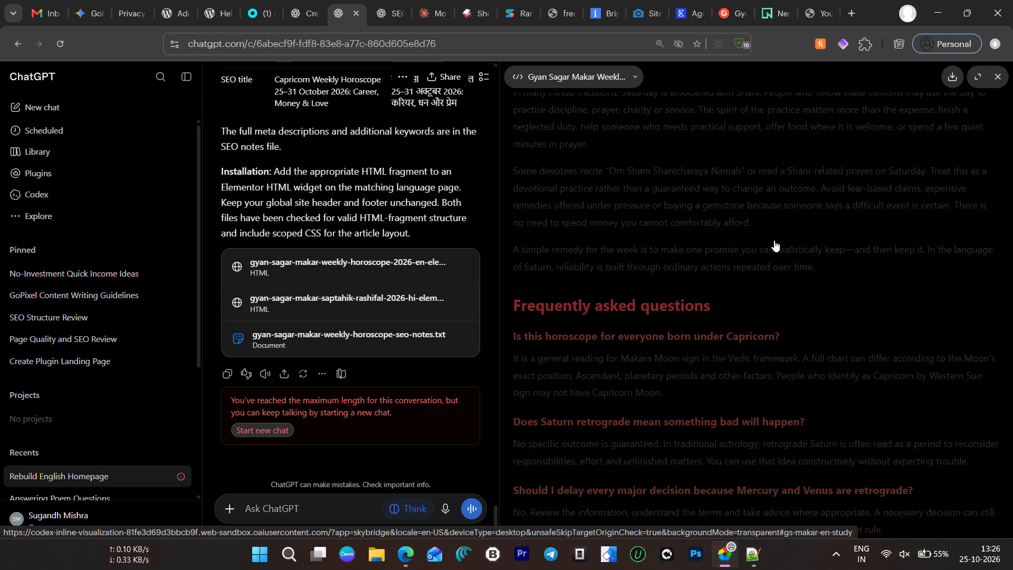
scroll(774, 240, down, 1)
scroll(774, 240, up, 6)
scroll(774, 240, down, 7)
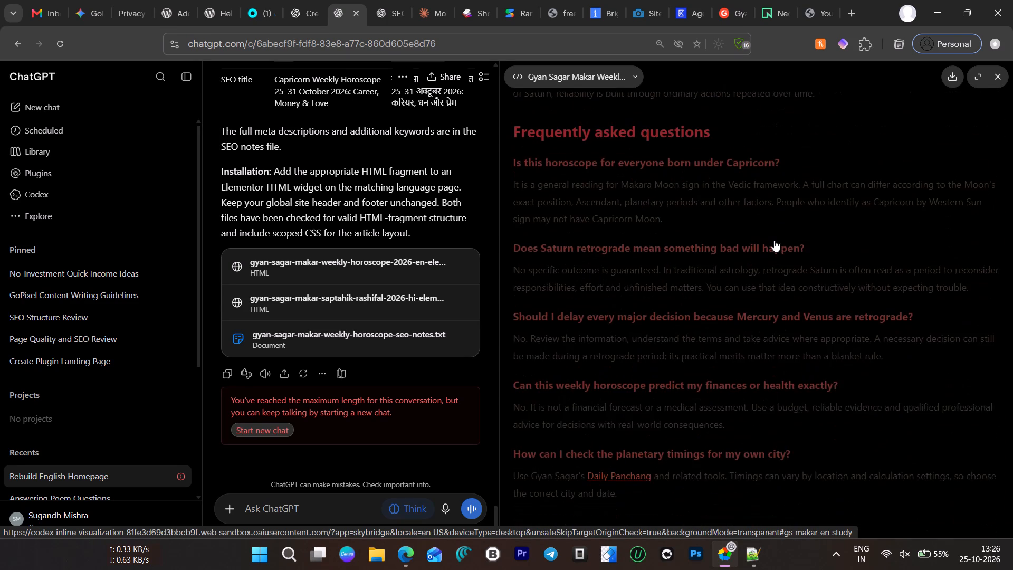
scroll(774, 240, down, 15)
scroll(774, 240, up, 1)
scroll(774, 240, down, 1)
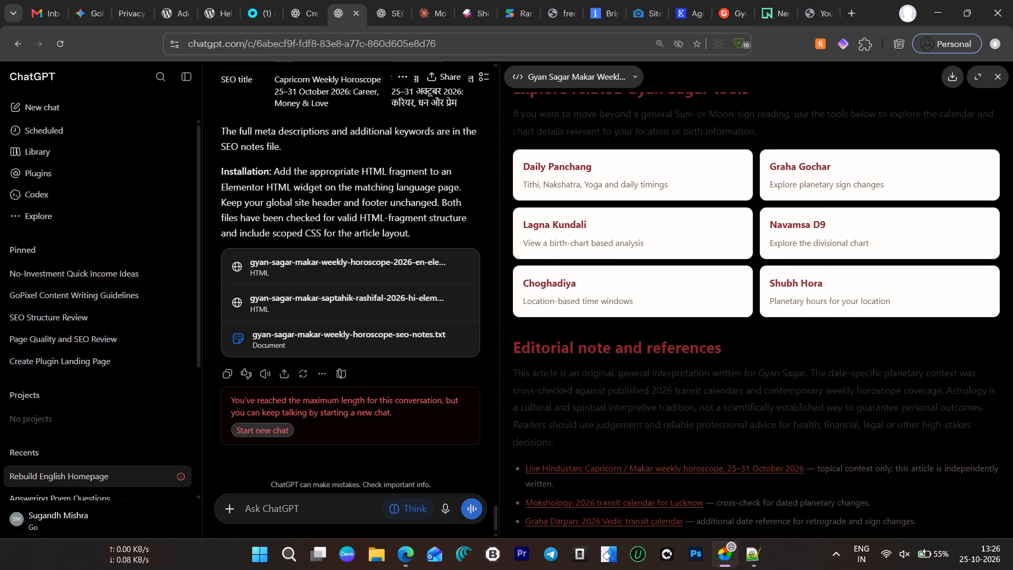
scroll(861, 413, up, 11)
scroll(861, 413, down, 3)
scroll(861, 413, up, 5)
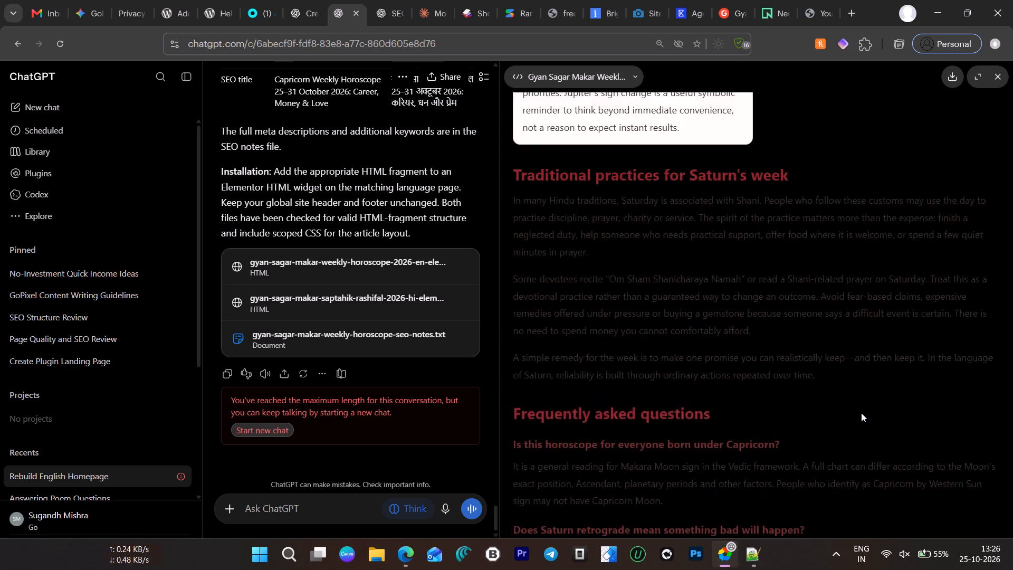
scroll(861, 413, up, 2)
scroll(861, 413, down, 3)
scroll(861, 413, up, 2)
Check the Downloads folder in File Explorer, then return to the article preview.
click(952, 73)
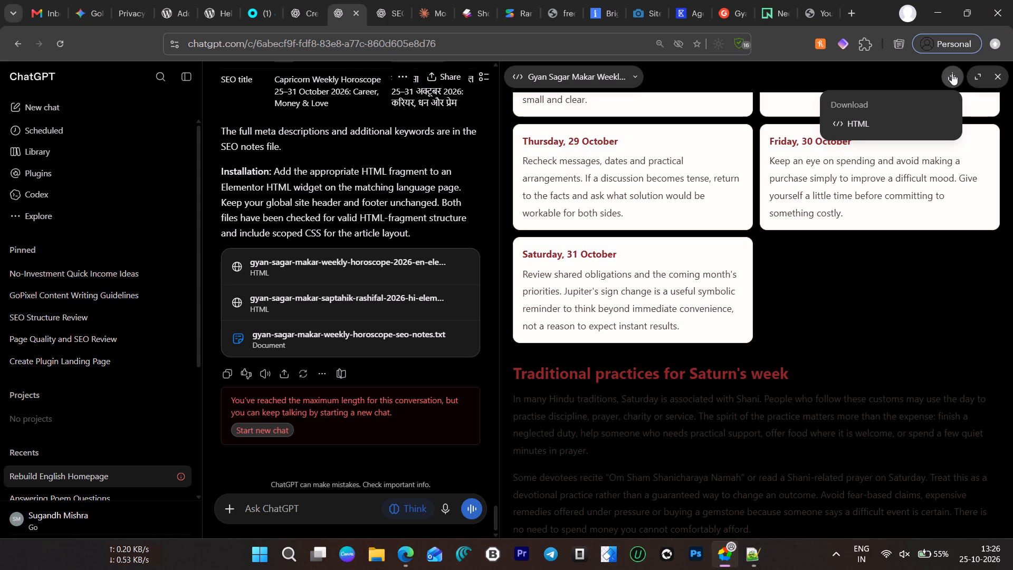
click(380, 563)
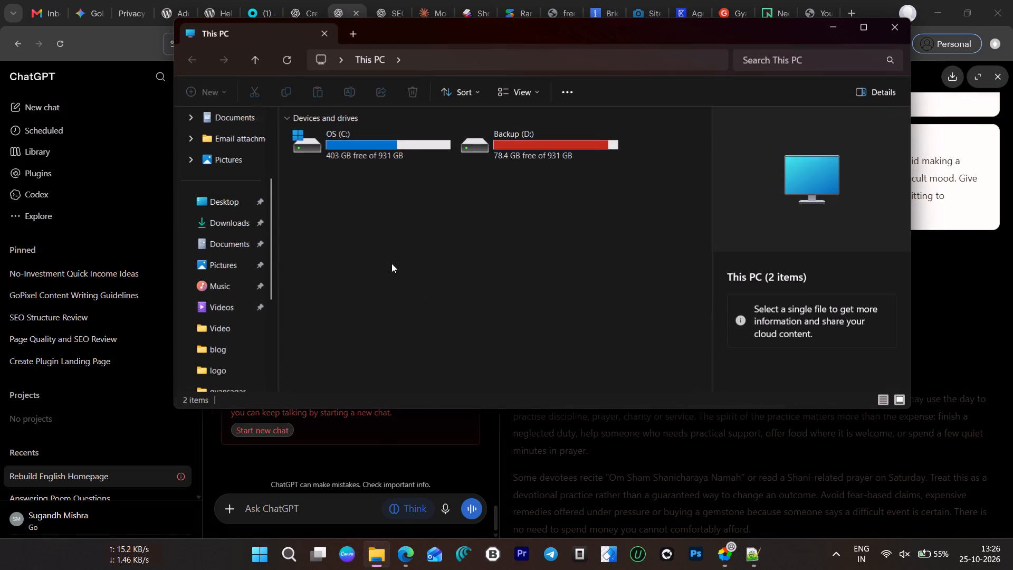
click(236, 221)
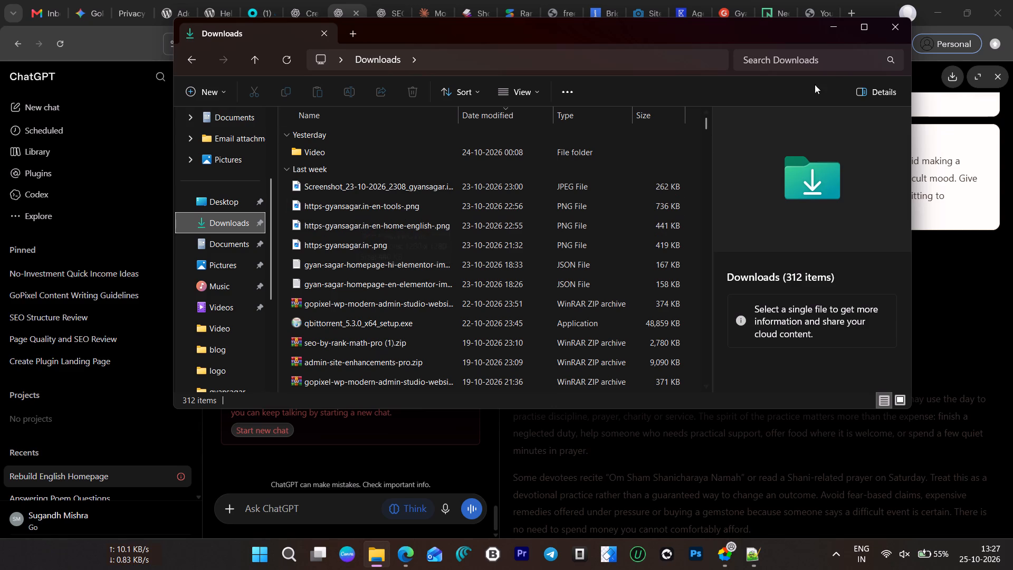
click(835, 29)
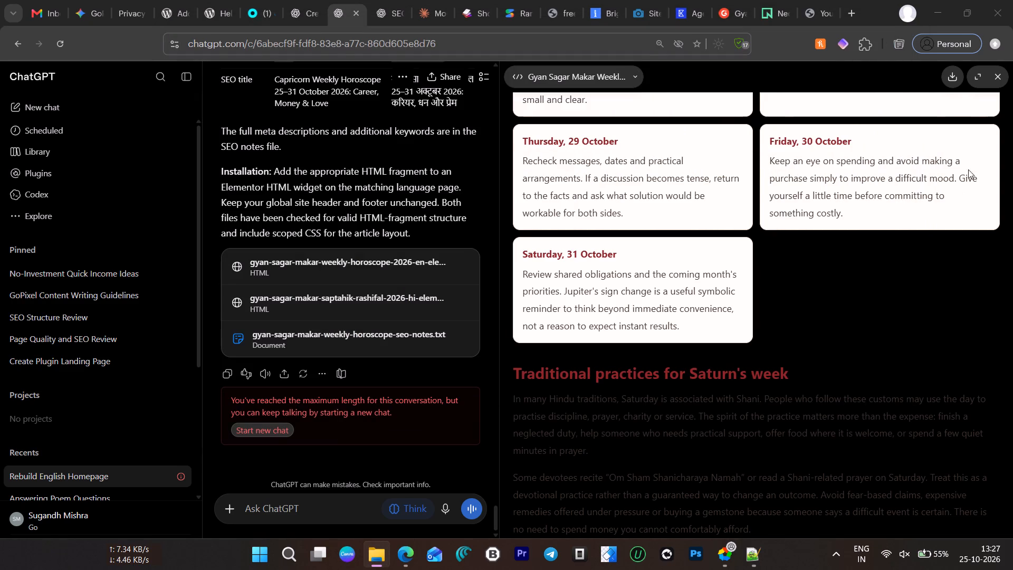
Download the English article HTML, the Hindi article HTML and the SEO notes text file.
click(949, 78)
click(886, 123)
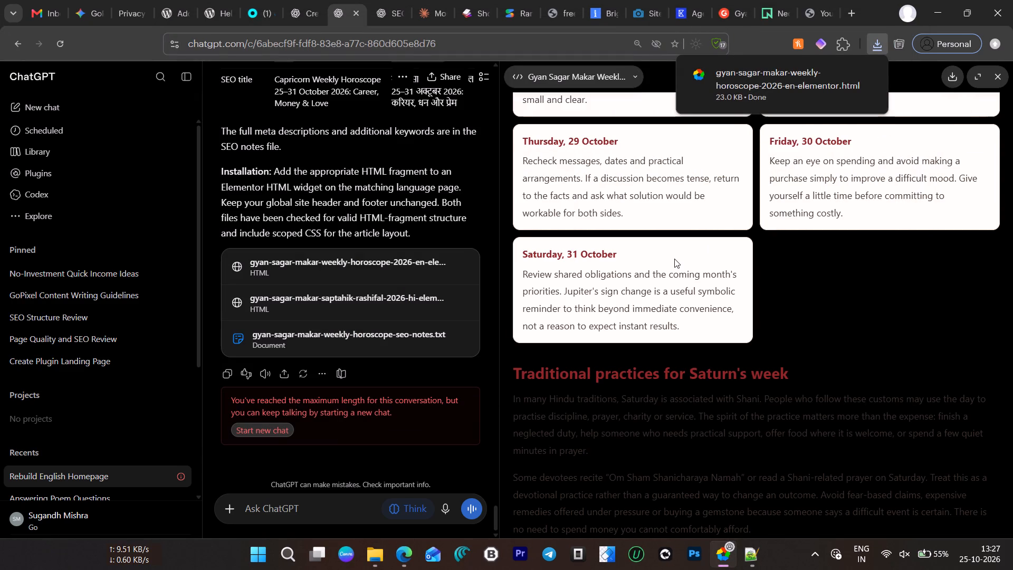
click(462, 302)
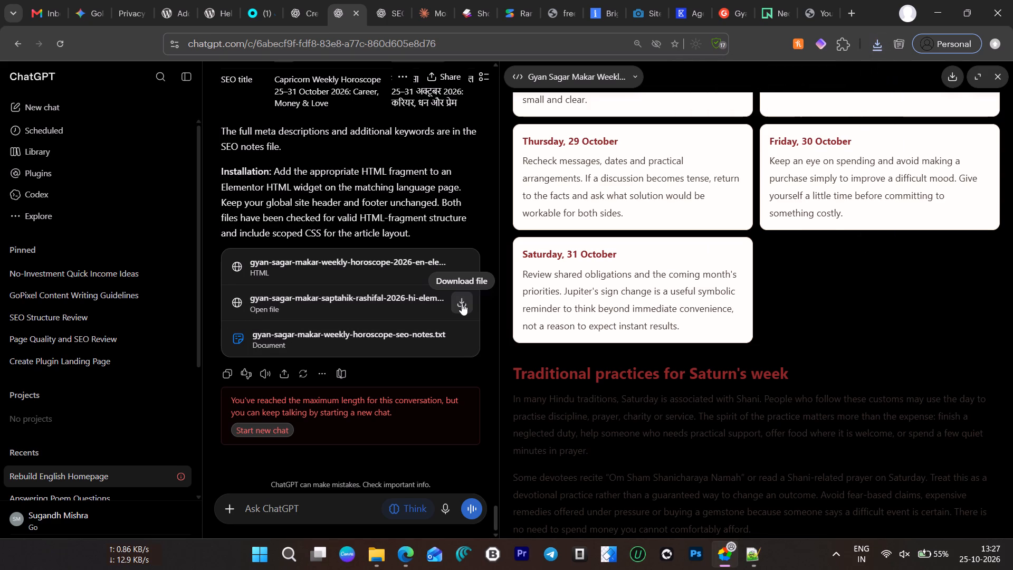
click(464, 338)
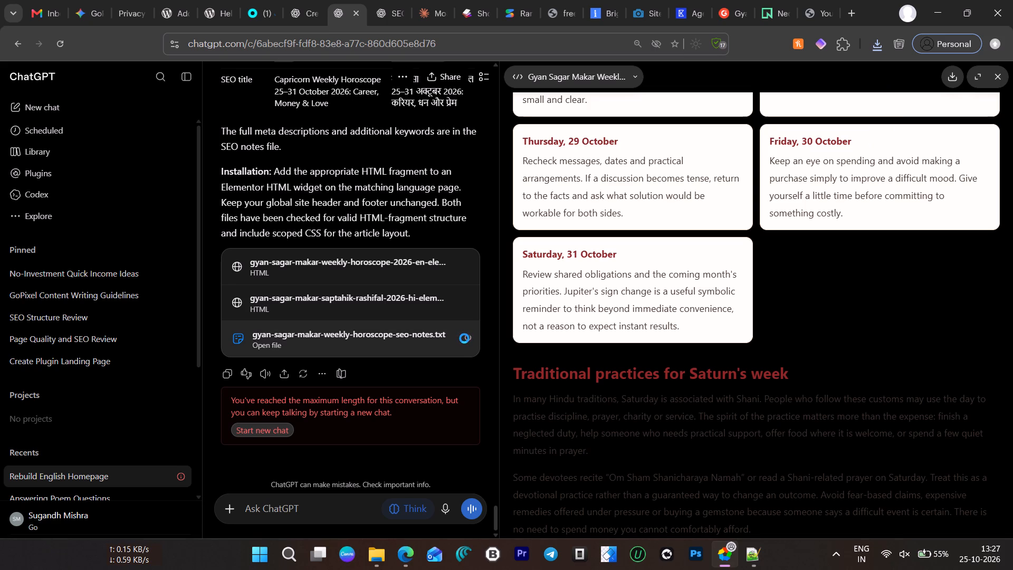
Review the response's article file list, content summary, Rank Math SEO recommendations and installation notes.
scroll(464, 338, up, 5)
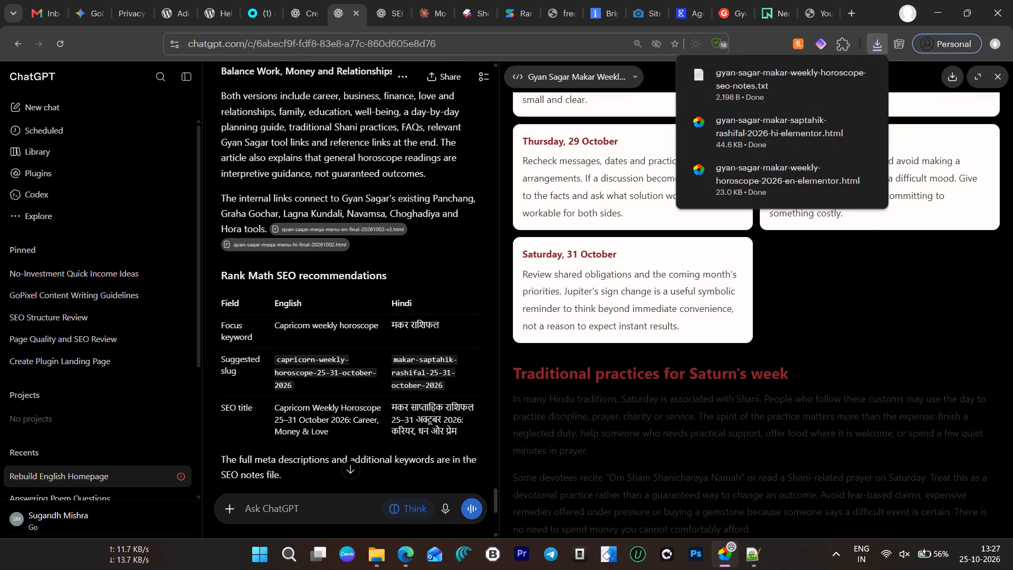
scroll(369, 370, up, 7)
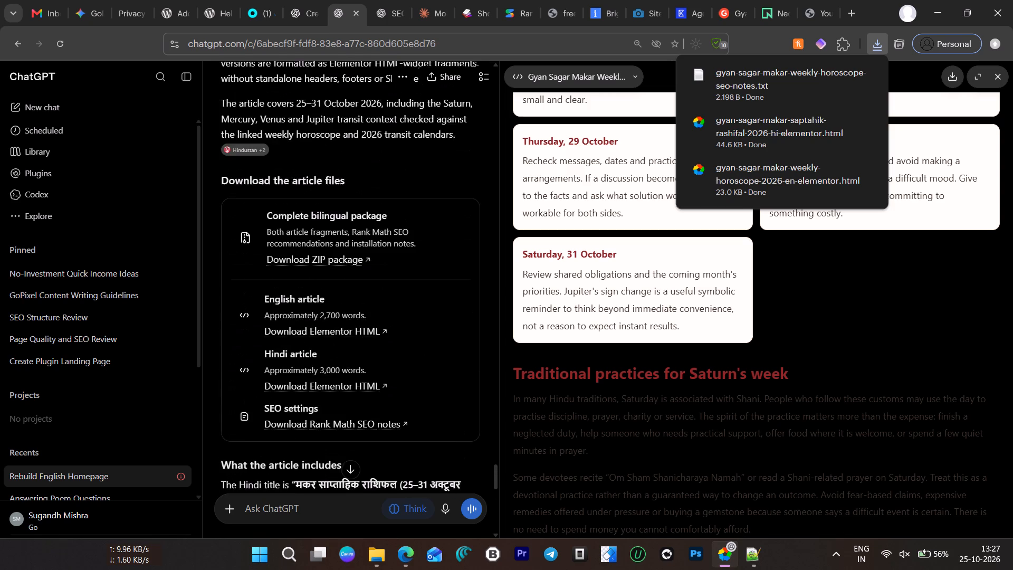
scroll(369, 370, up, 4)
scroll(369, 370, down, 7)
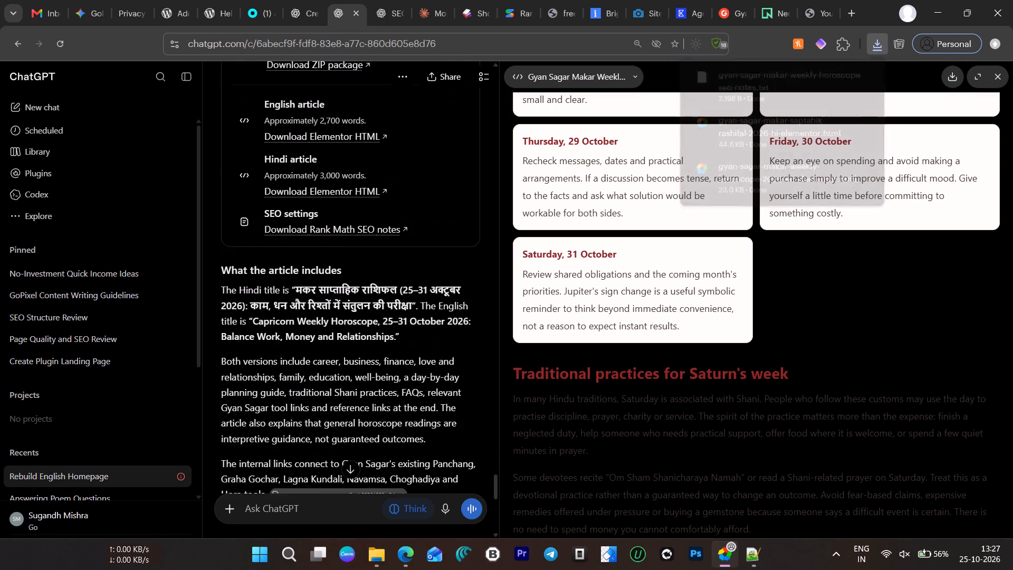
scroll(369, 370, down, 6)
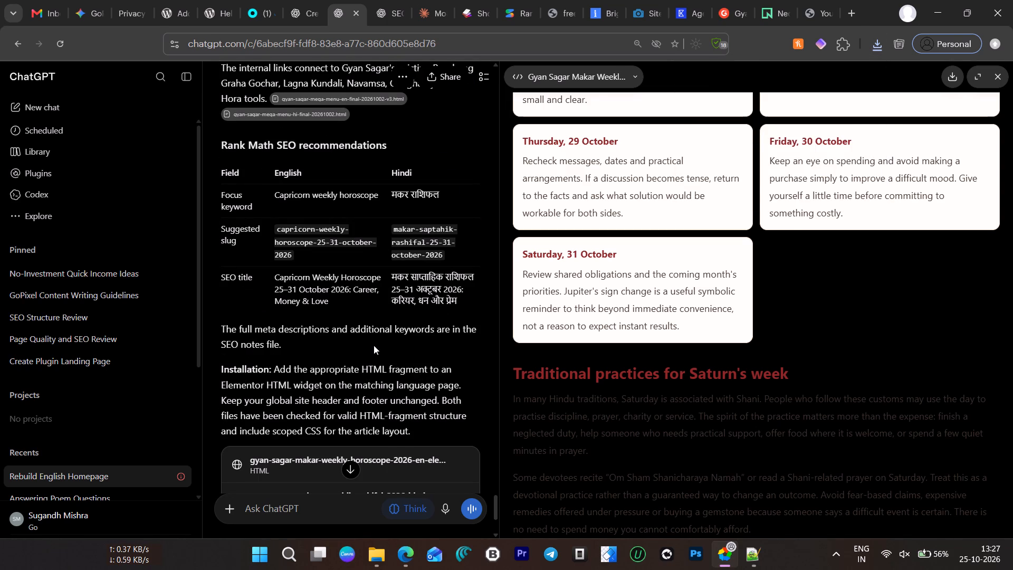
scroll(374, 345, down, 9)
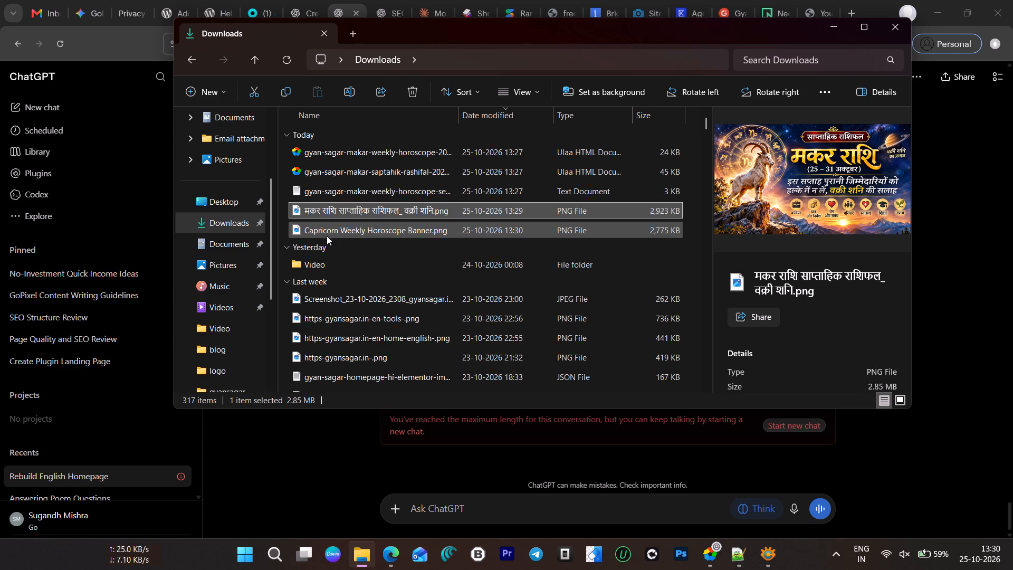
ctrl+click(327, 236)
key(ctrl+x)
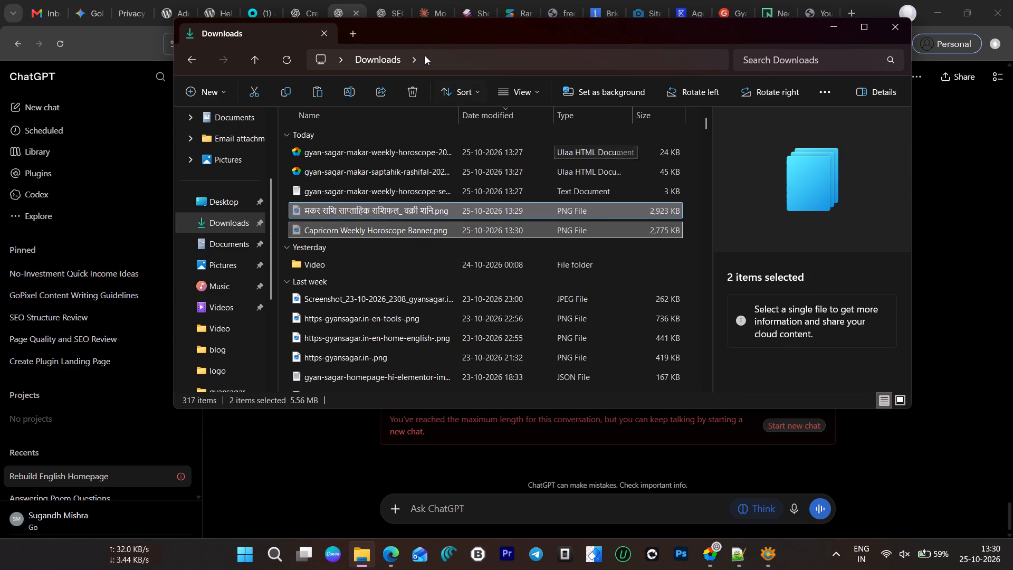
click(359, 29)
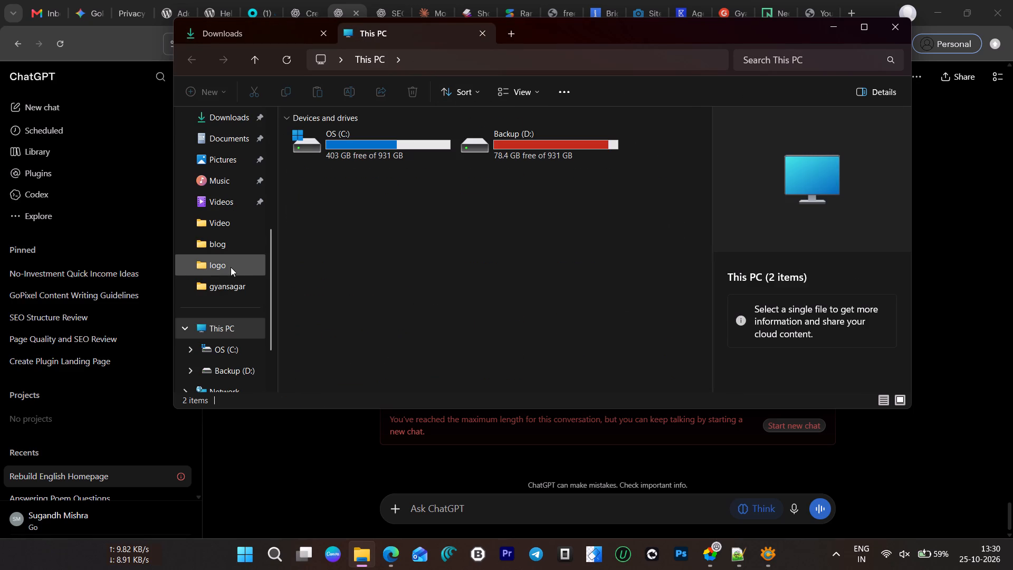
click(223, 241)
scroll(629, 328, down, 4)
scroll(629, 328, up, 1)
scroll(629, 328, down, 6)
scroll(629, 328, up, 1)
scroll(629, 328, down, 9)
click(629, 328)
key(ctrl+v)
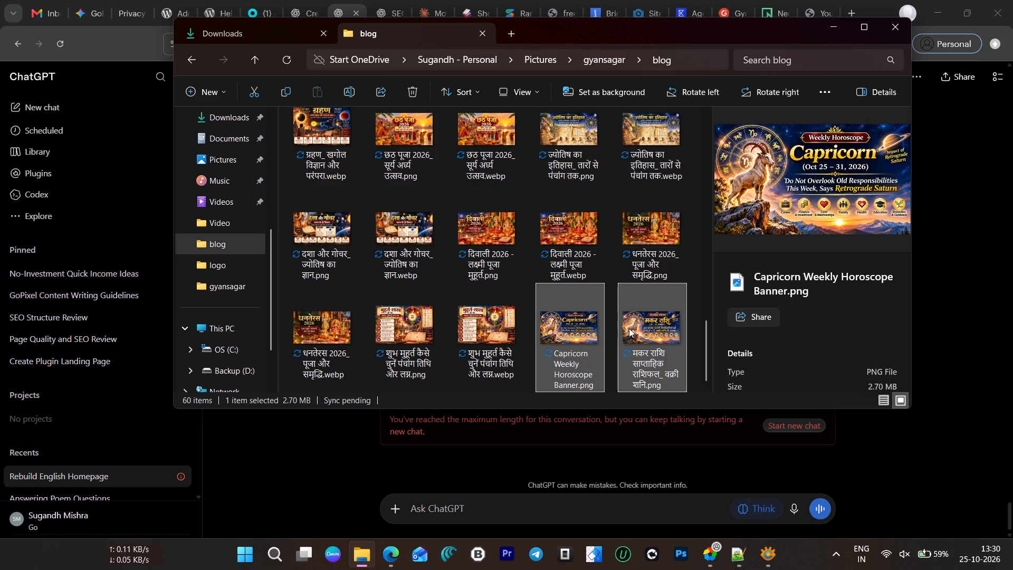
Add Capricorn Weekly Horoscope Banner.png and the Hindi मकर राशि PNG from the blog folder to XnConvert's input files.
click(767, 563)
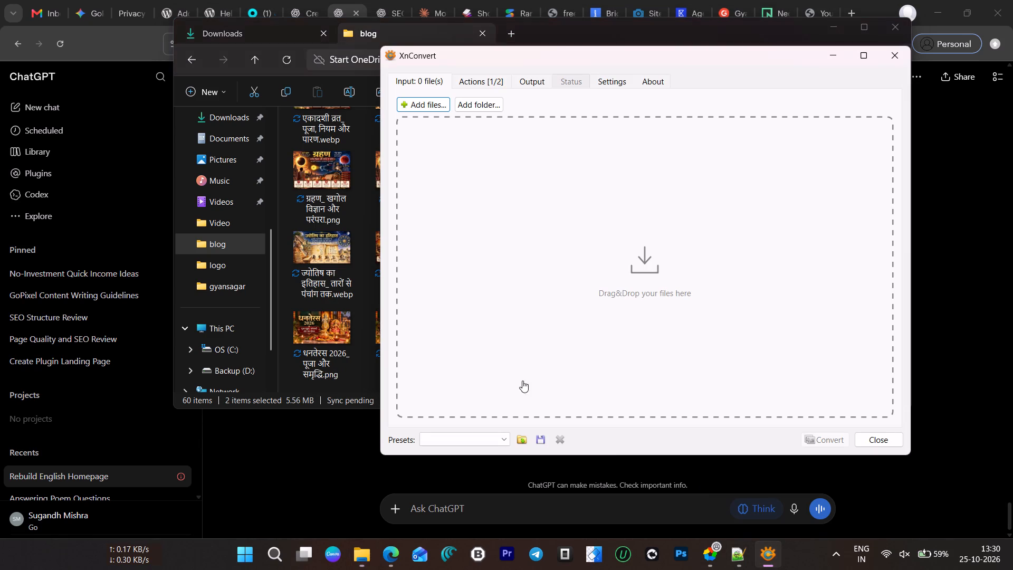
click(414, 108)
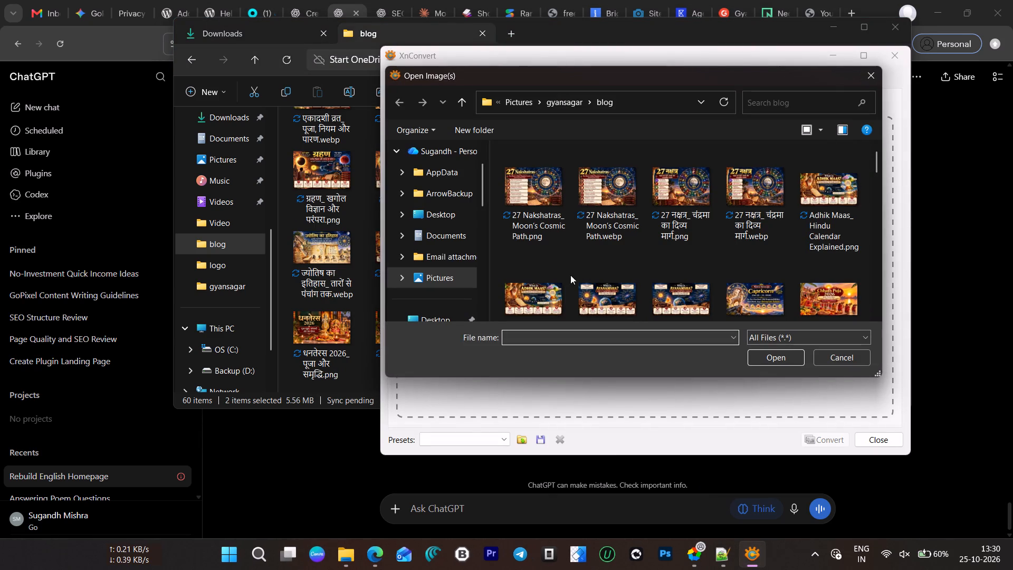
scroll(646, 240, down, 2)
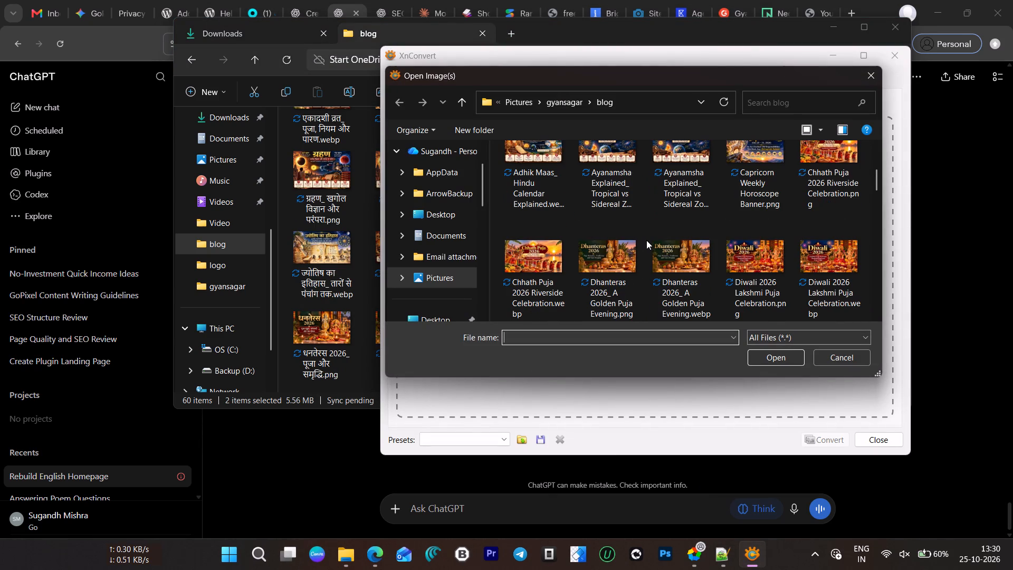
click(760, 170)
scroll(748, 266, down, 2)
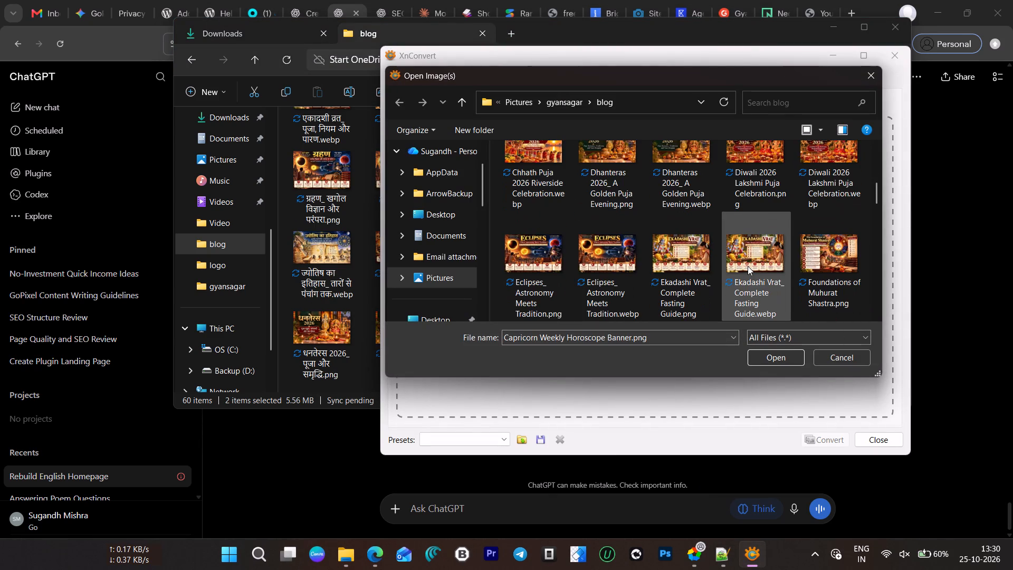
scroll(748, 266, down, 4)
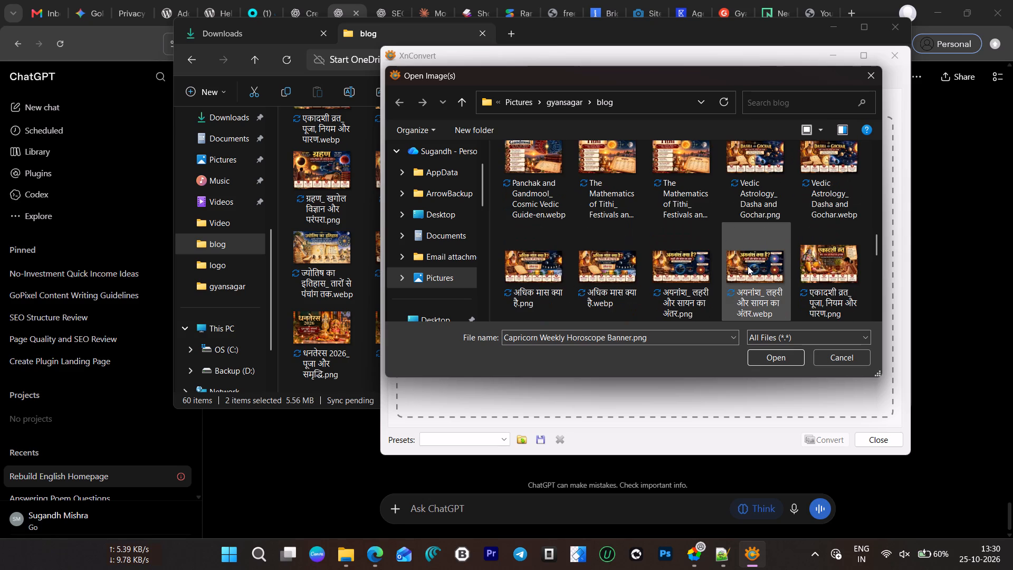
scroll(748, 266, down, 1)
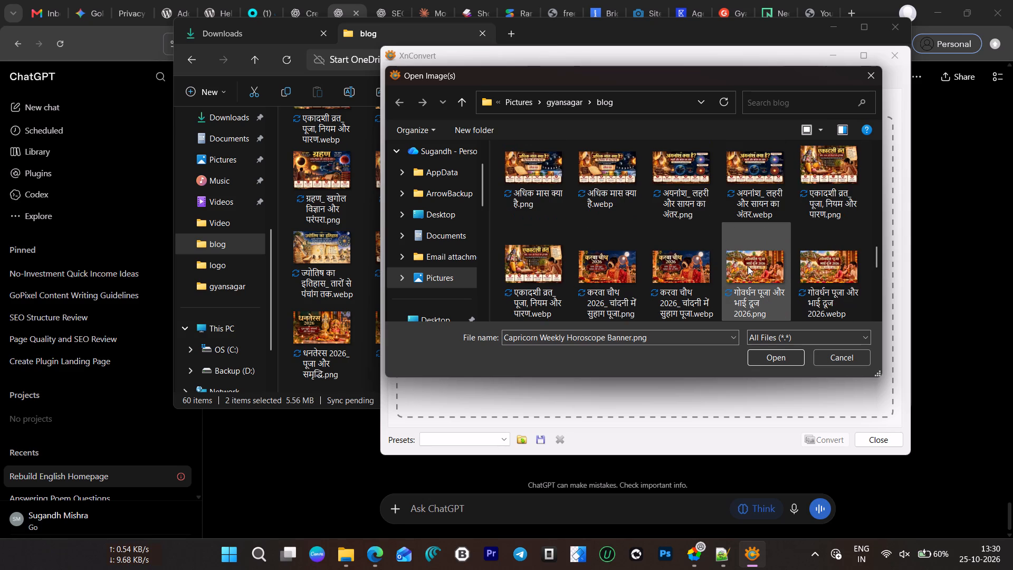
scroll(748, 266, down, 1)
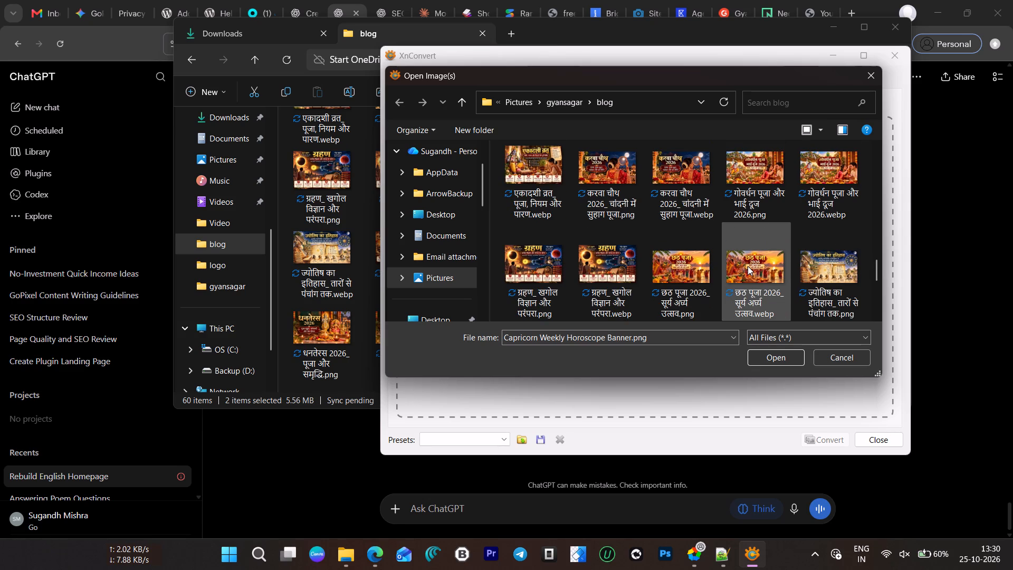
scroll(748, 266, down, 1)
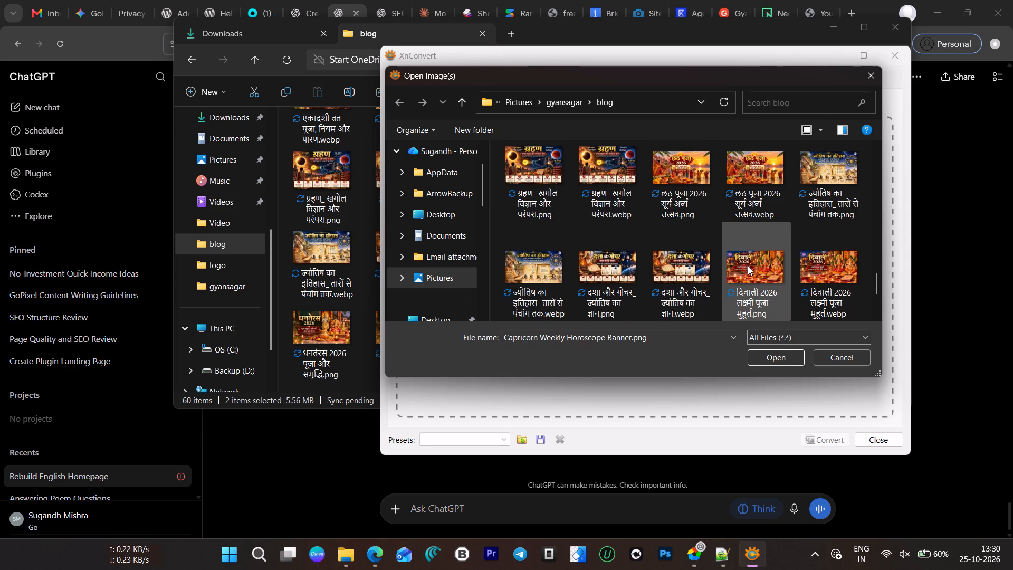
scroll(748, 266, down, 1)
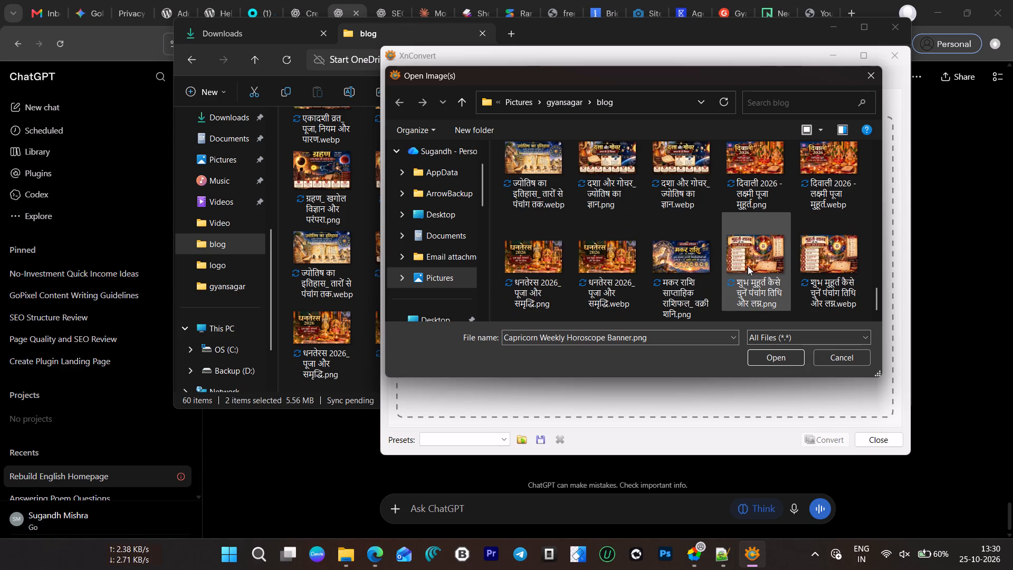
scroll(748, 266, down, 2)
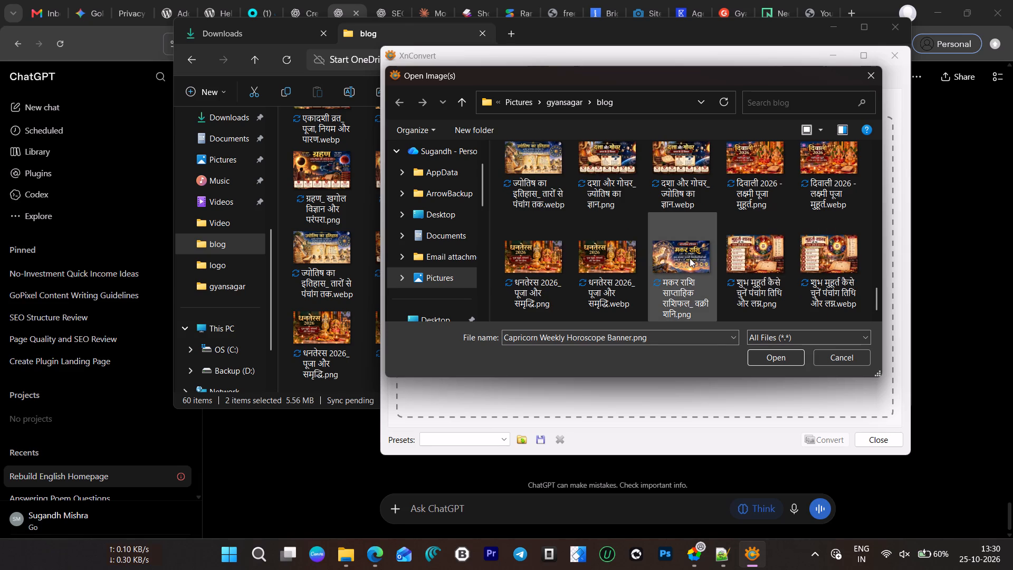
ctrl+click(690, 258)
click(768, 353)
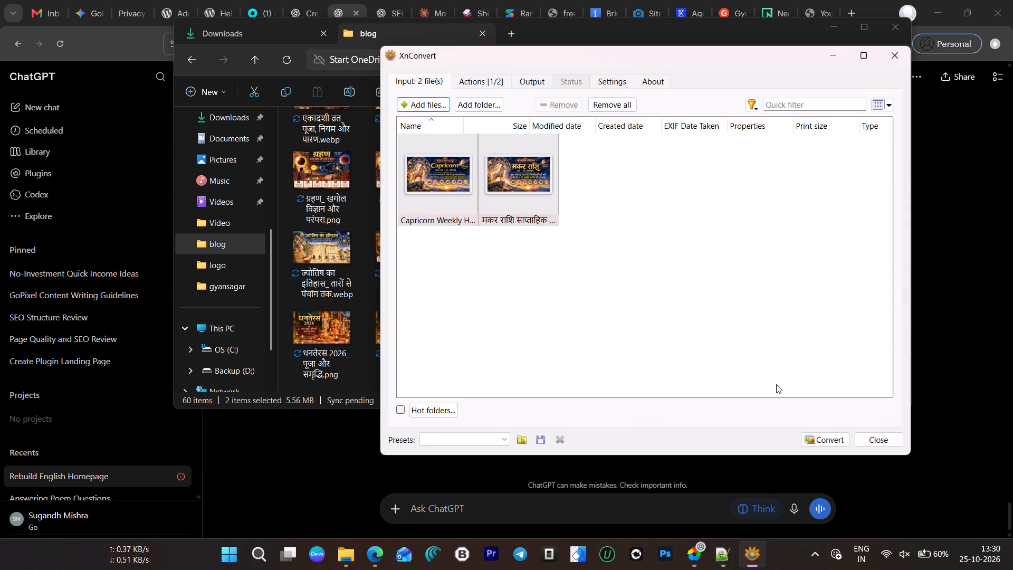
Convert the two loaded images to WebP.
click(827, 438)
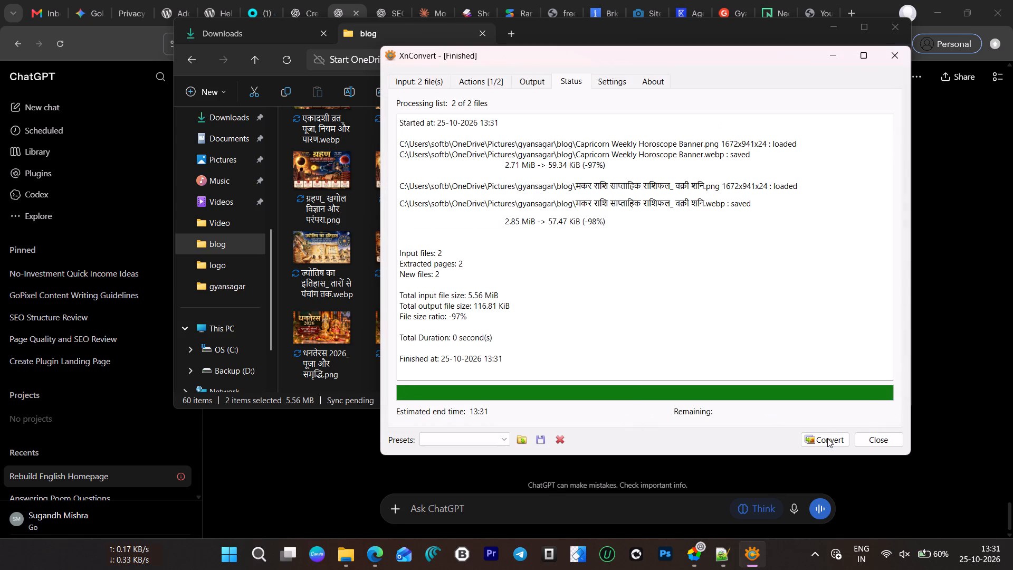
Switch to Microsoft Edge, close the Live Hindustan article and start a new WordPress post on gyansagar.in.
click(373, 557)
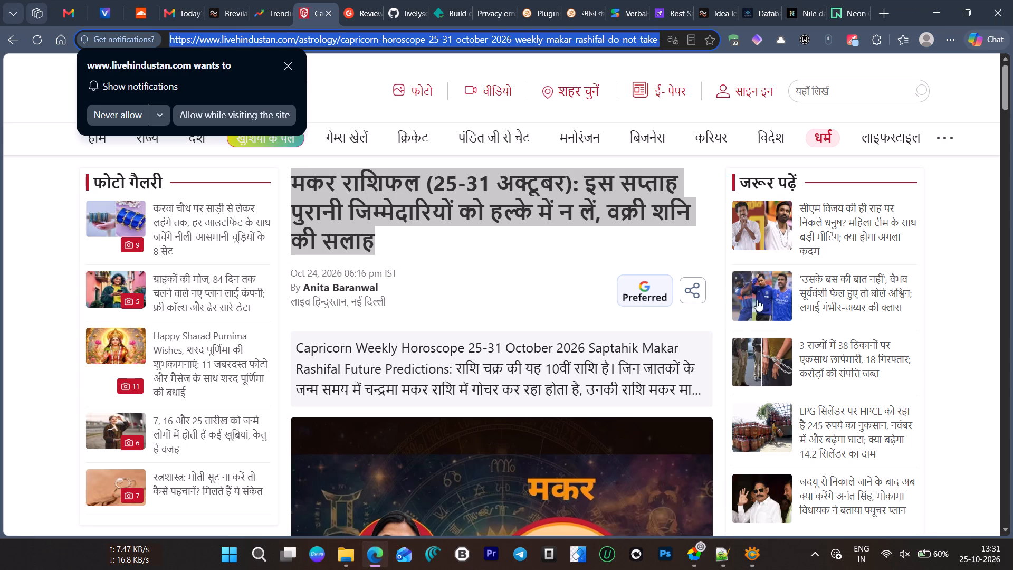
click(325, 15)
click(486, 0)
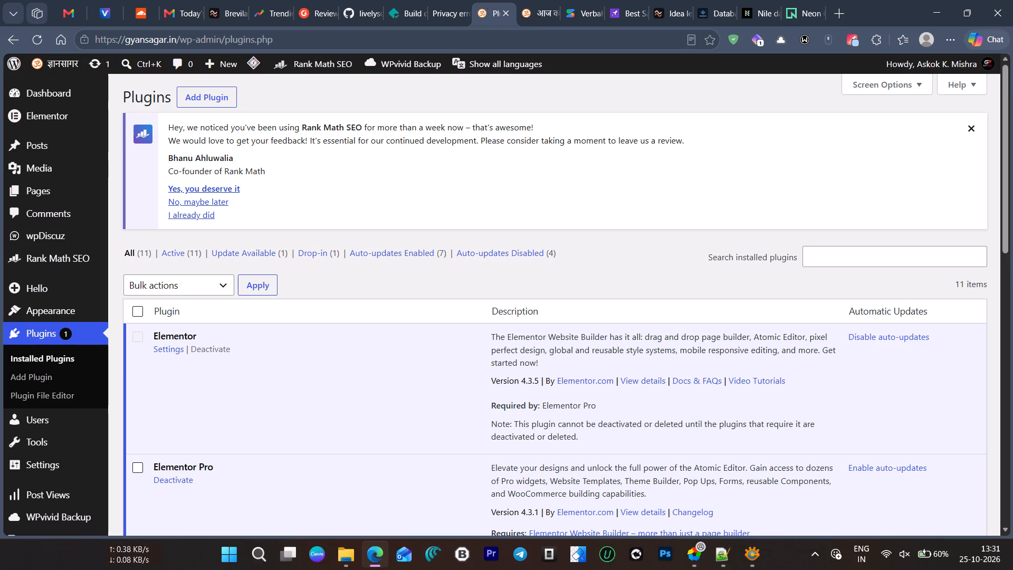
click(137, 164)
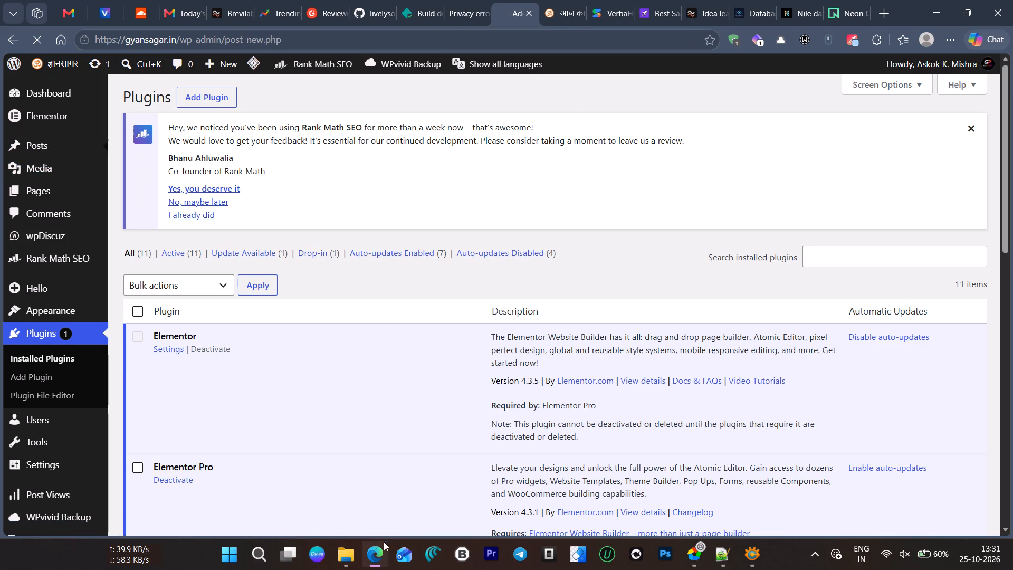
Open gyan-sagar-makar-weekly-horoscope-seo-notes.txt from the Downloads folder in File Explorer.
click(347, 558)
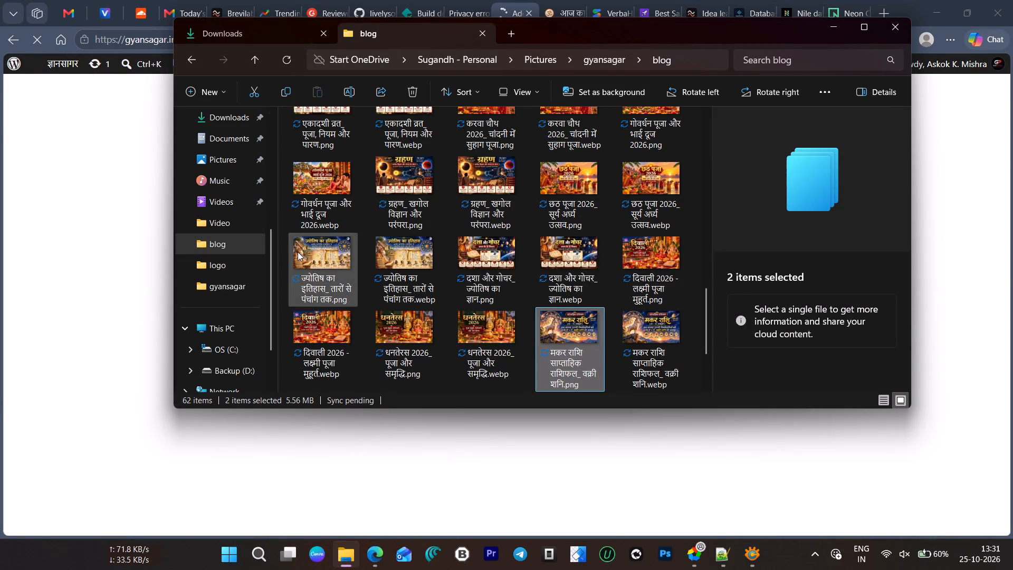
click(254, 66)
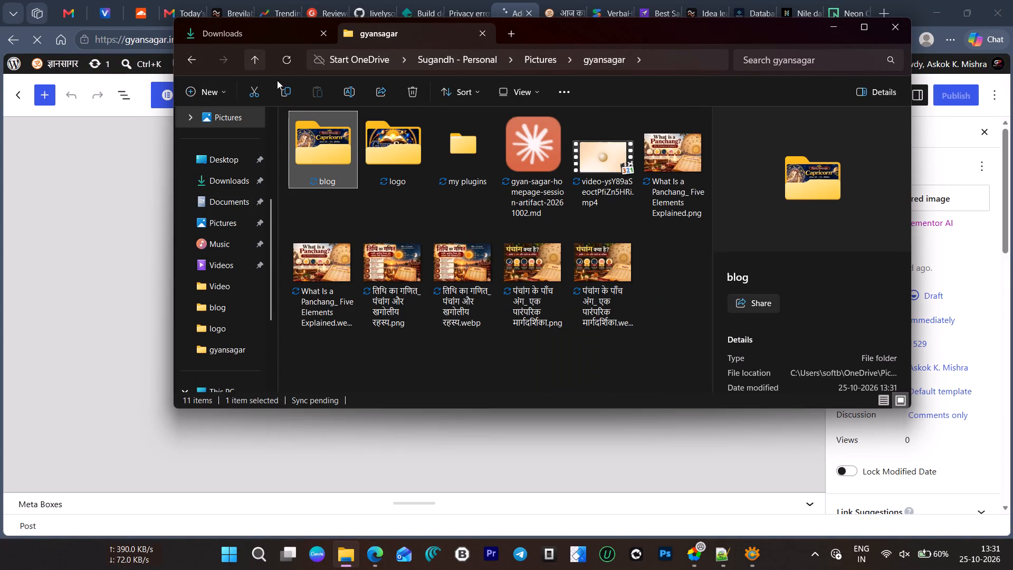
double_click(348, 154)
click(268, 31)
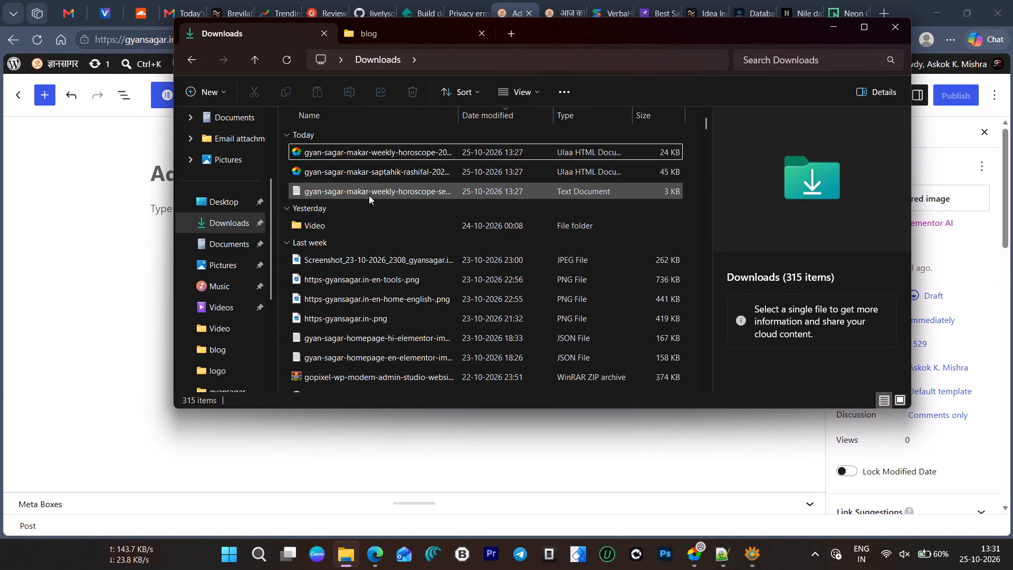
scroll(369, 196, up, 5)
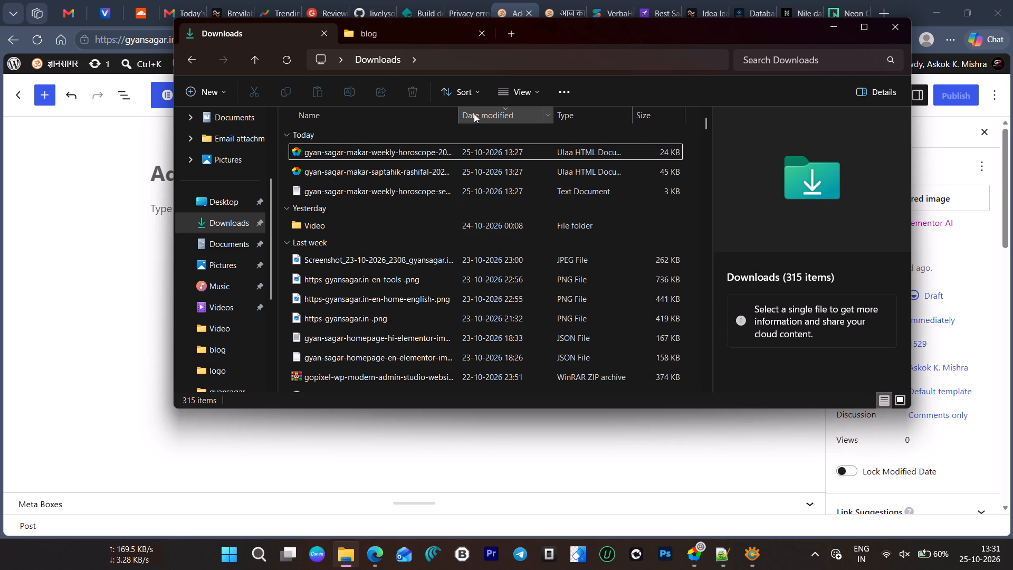
click(475, 113)
click(475, 113)
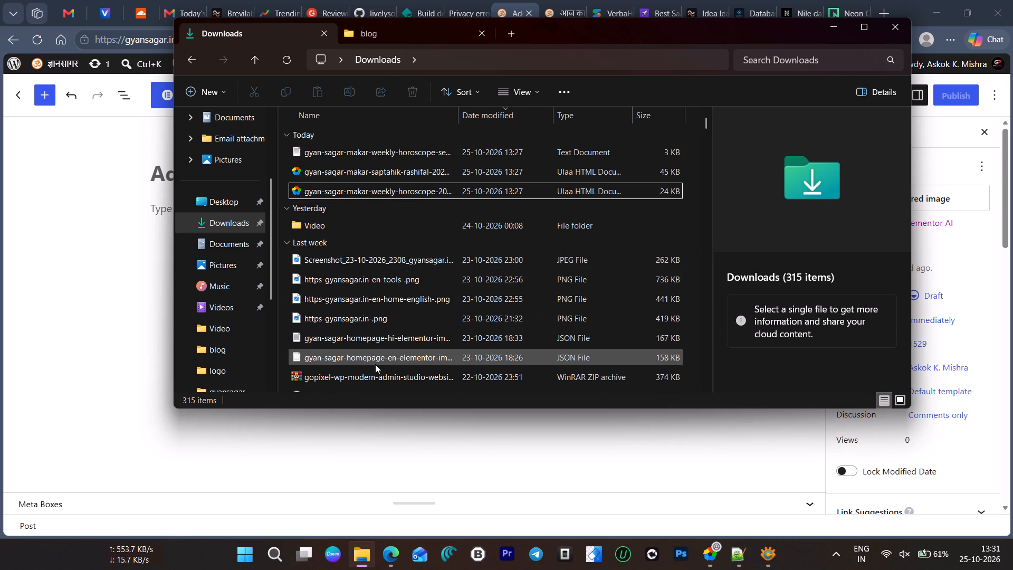
double_click(396, 153)
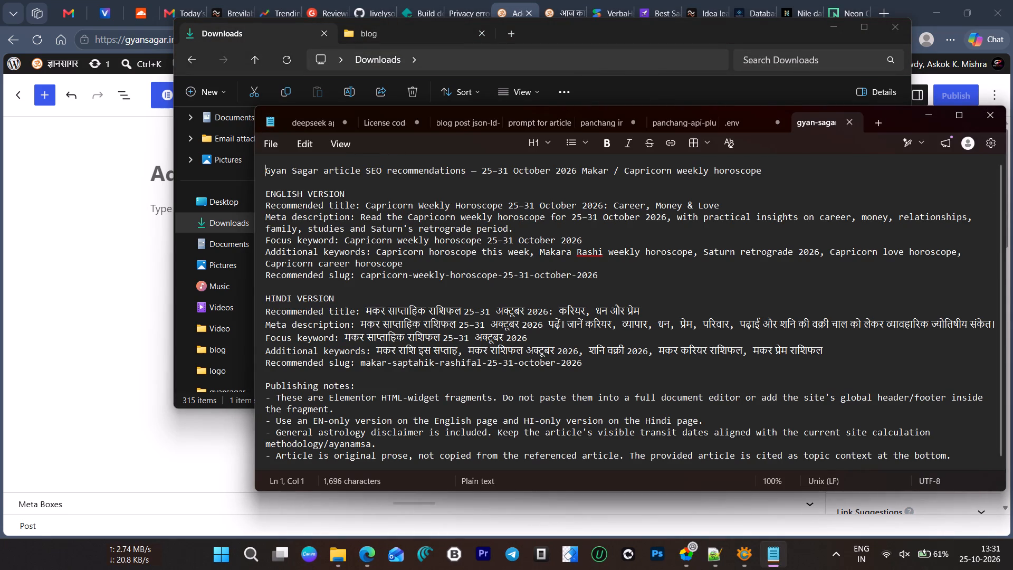
Copy the English title "Capricorn Weekly Horoscope 25–31 October 2026: Career, Money & Love" from the notes into the WordPress post title.
drag(366, 204, 475, 204)
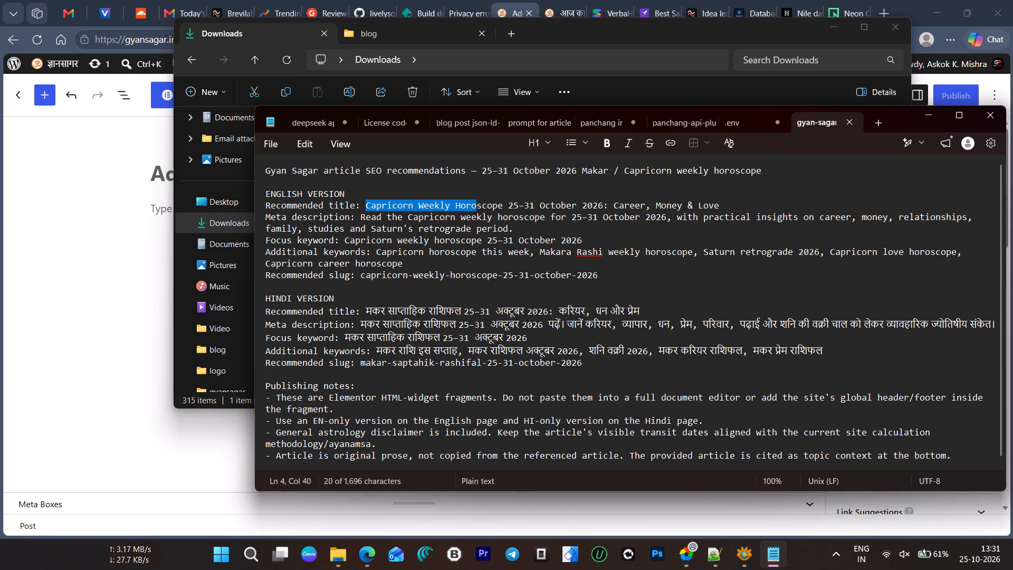
drag(475, 204, 743, 204)
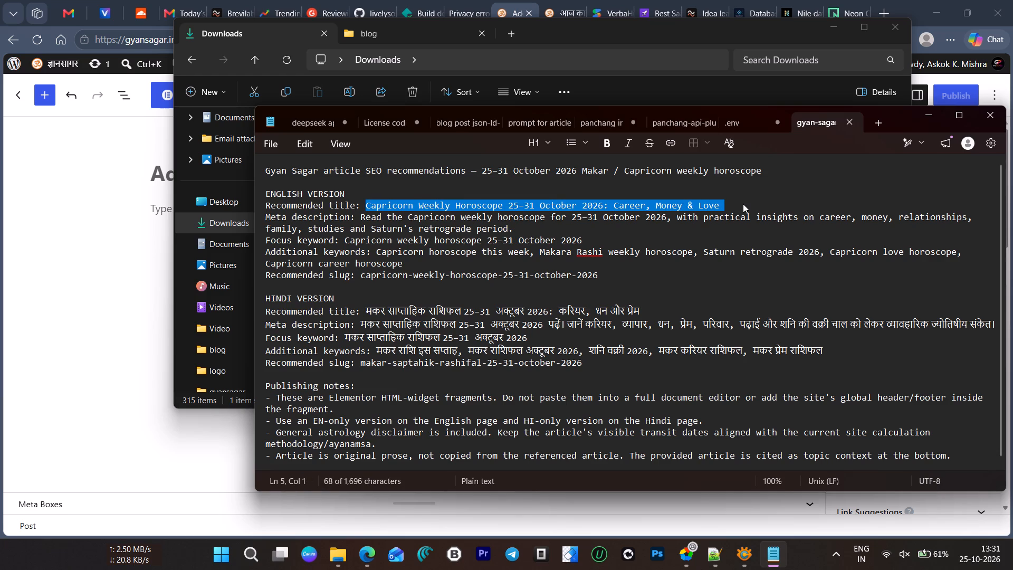
key(ctrl+c)
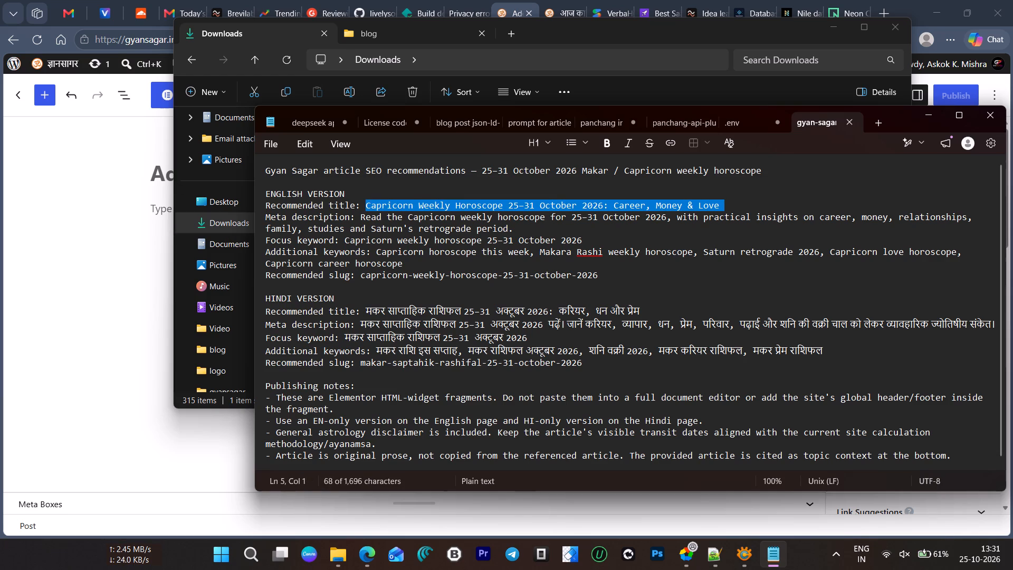
click(160, 174)
key(ctrl+v)
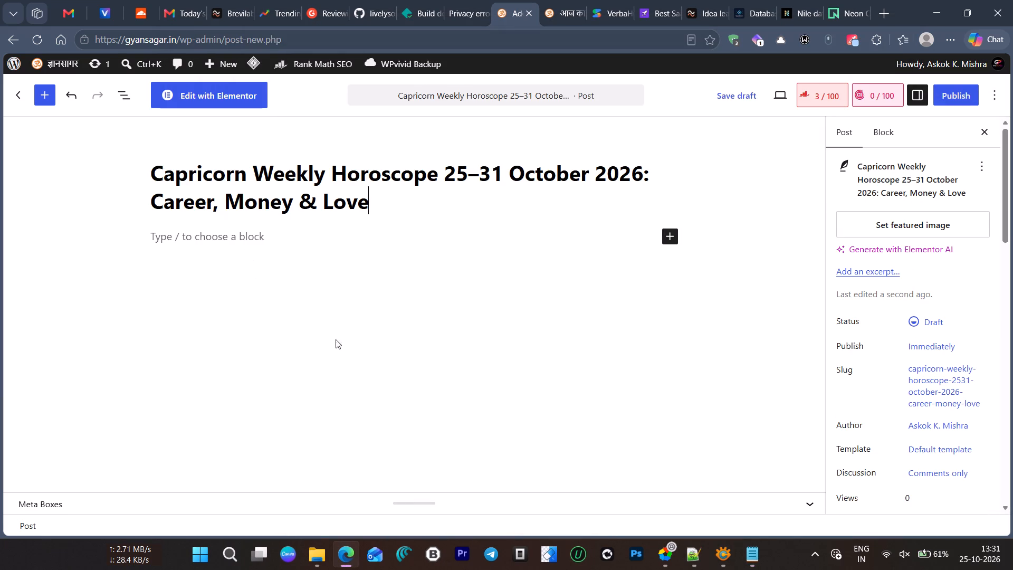
Upload Capricorn Weekly Horoscope Banner.webp from the blog pictures folder as the featured image, using the copied English title as alt text.
click(905, 221)
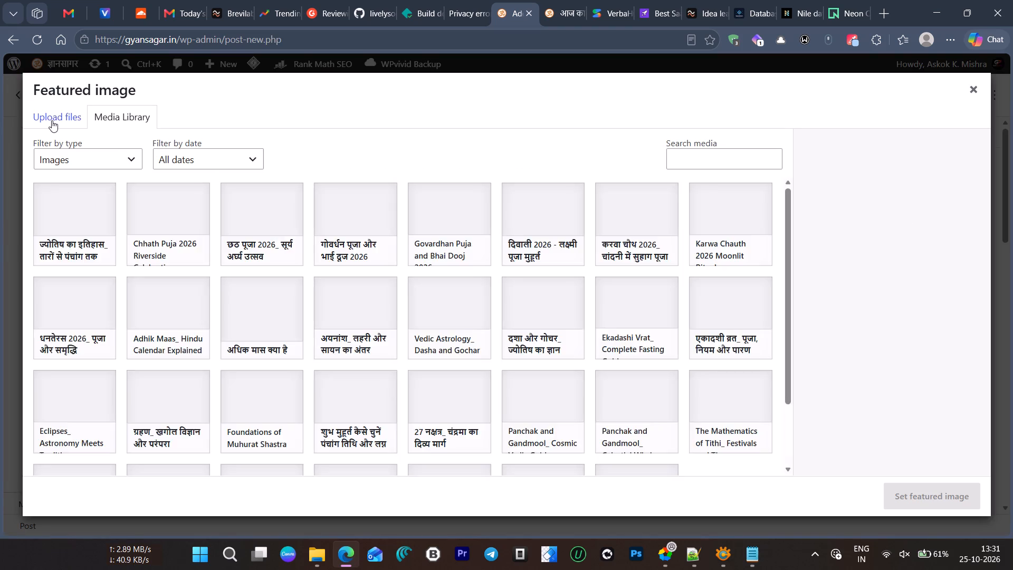
click(52, 120)
click(475, 305)
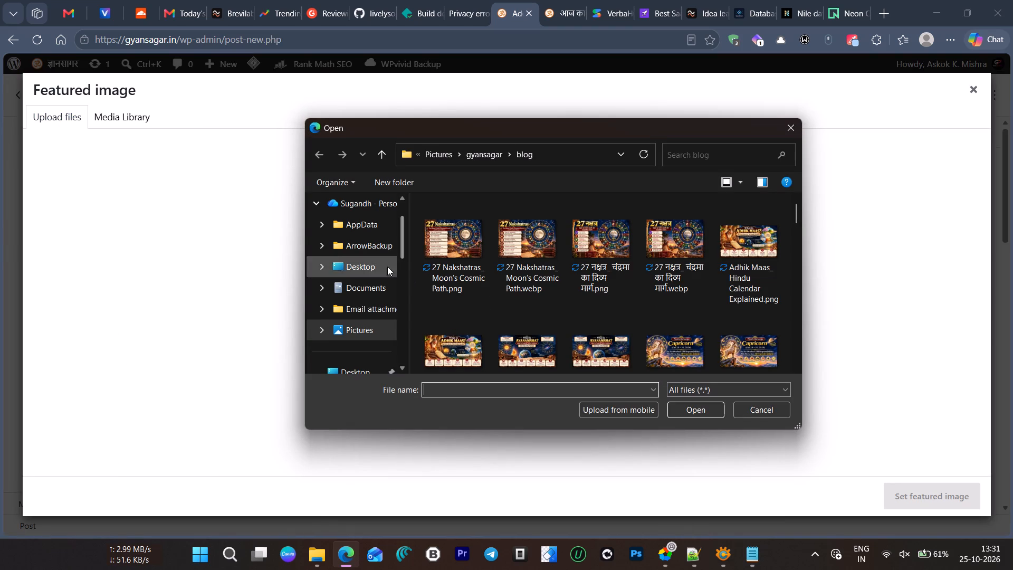
scroll(360, 308, down, 1)
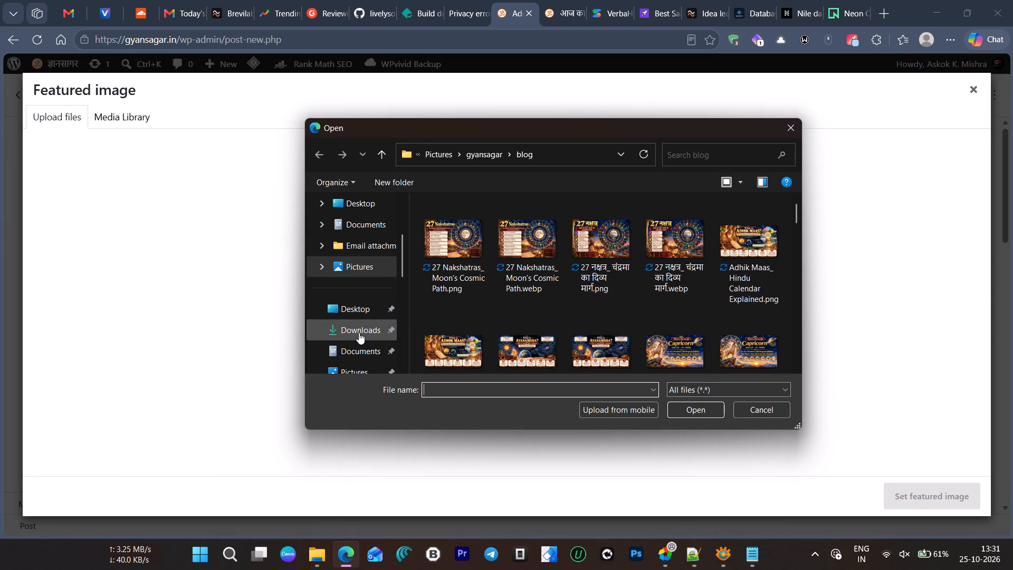
scroll(486, 297, down, 2)
scroll(486, 297, up, 1)
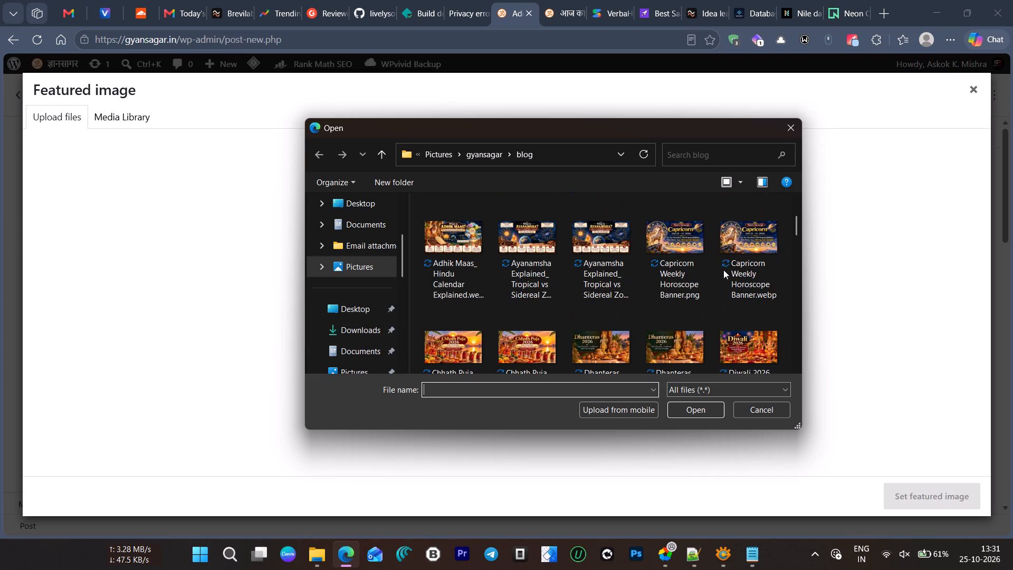
double_click(747, 268)
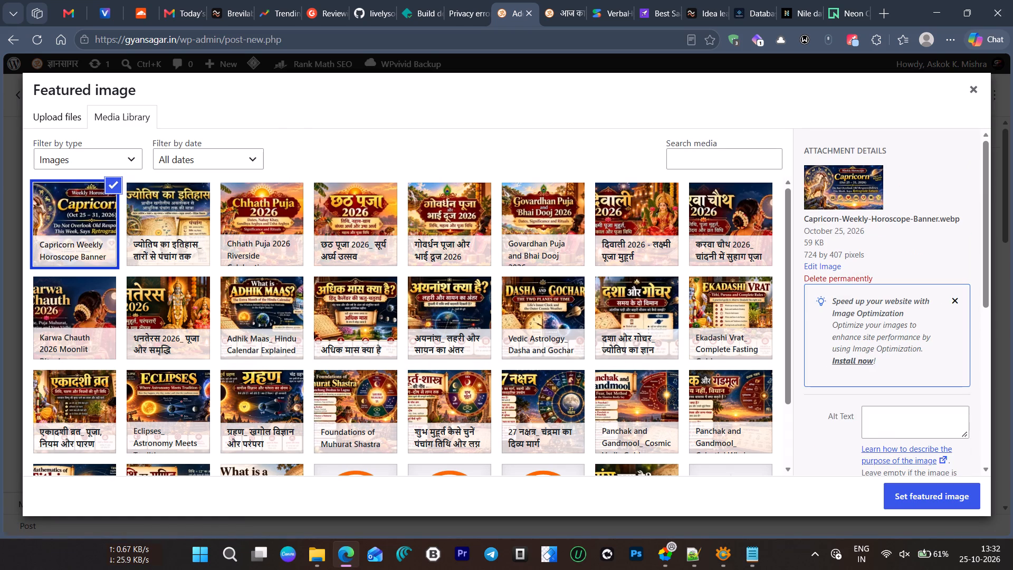
click(909, 415)
key(ctrl+v)
click(906, 494)
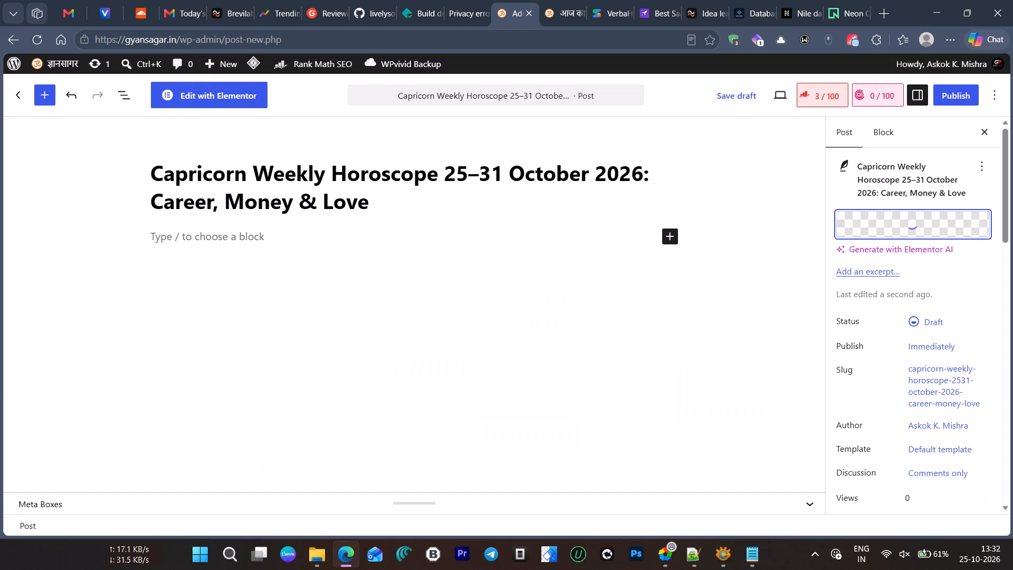
Change the post's language to English and confirm the change.
scroll(887, 349, down, 3)
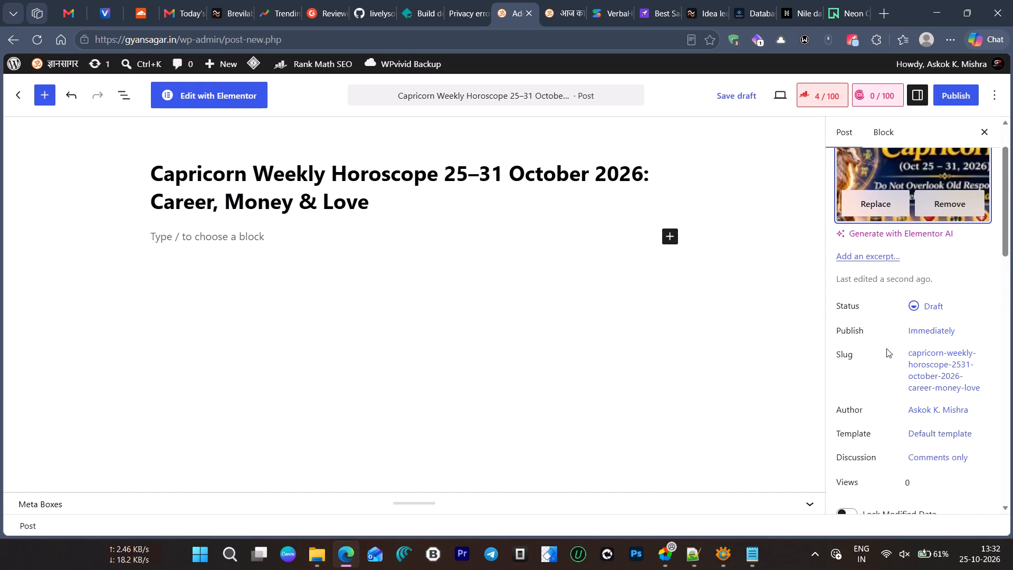
scroll(886, 348, down, 5)
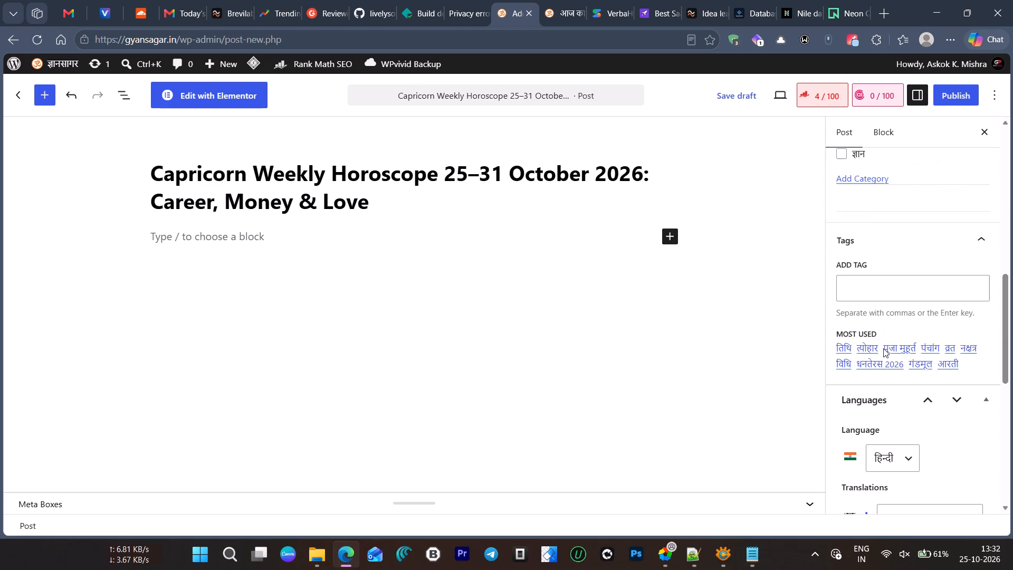
scroll(883, 348, down, 2)
click(891, 327)
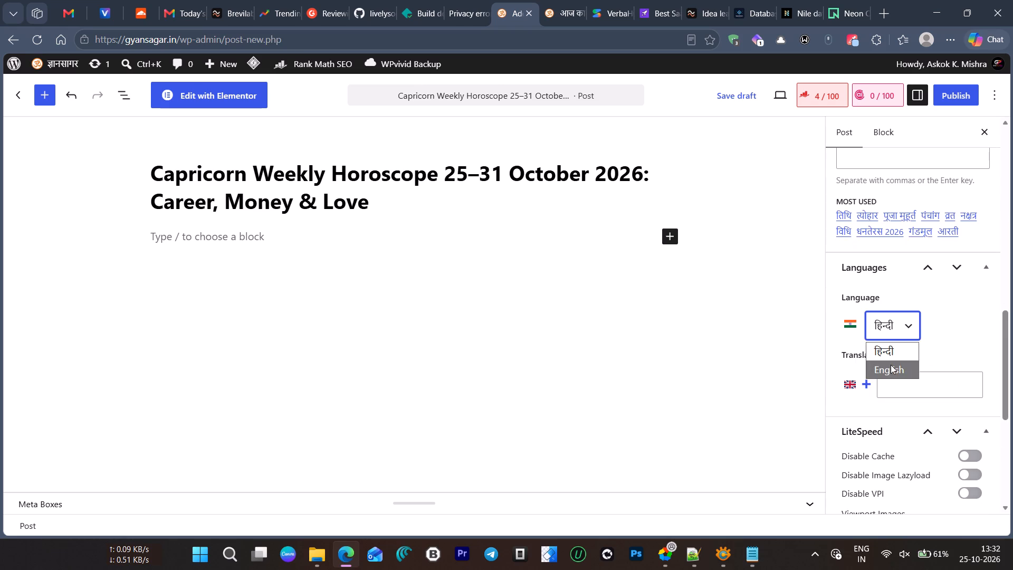
click(891, 365)
click(627, 327)
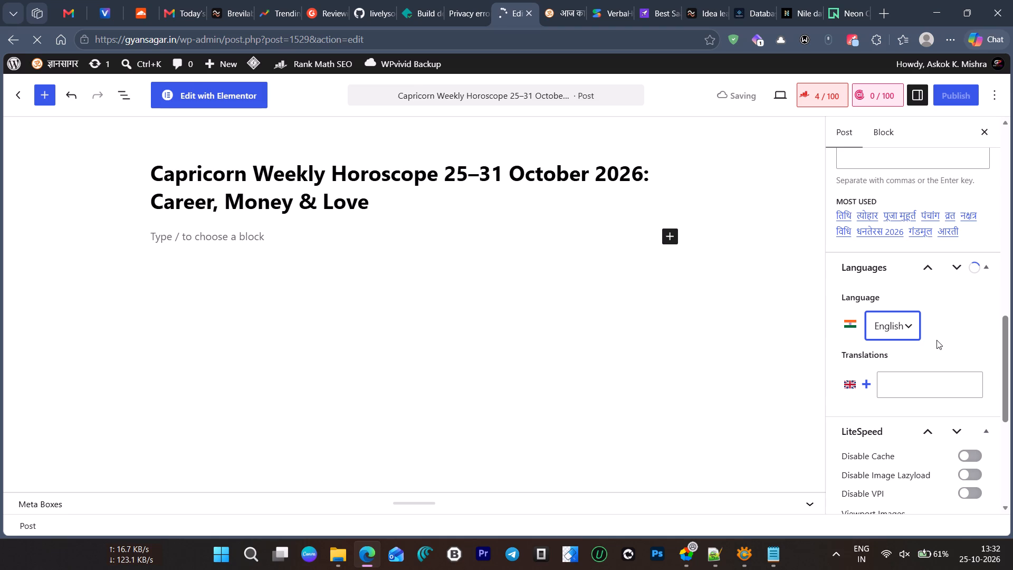
Add the tags capricorn, weekly horoscope, horoscope, career, money and love to the post.
scroll(938, 340, down, 1)
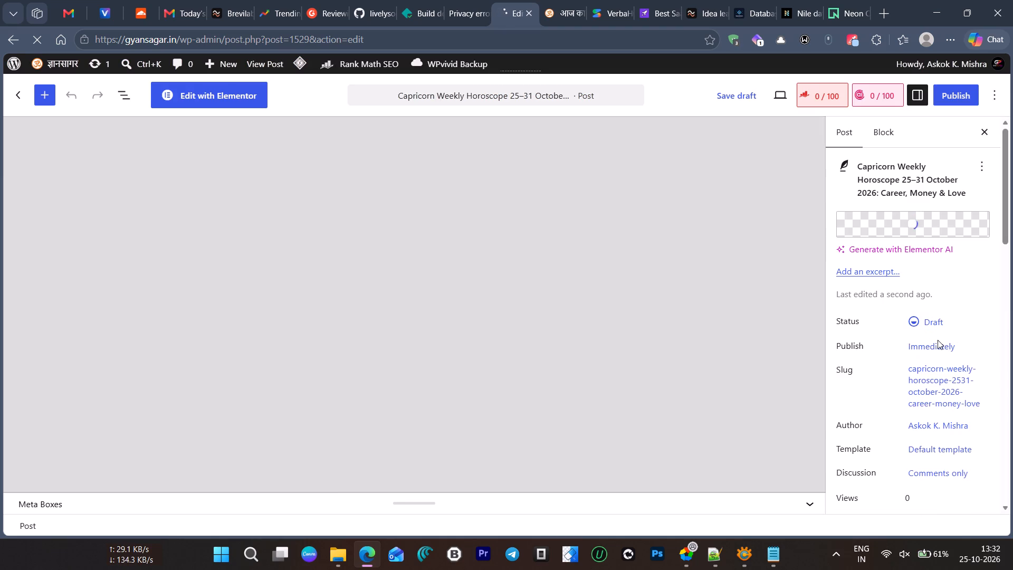
scroll(938, 340, down, 3)
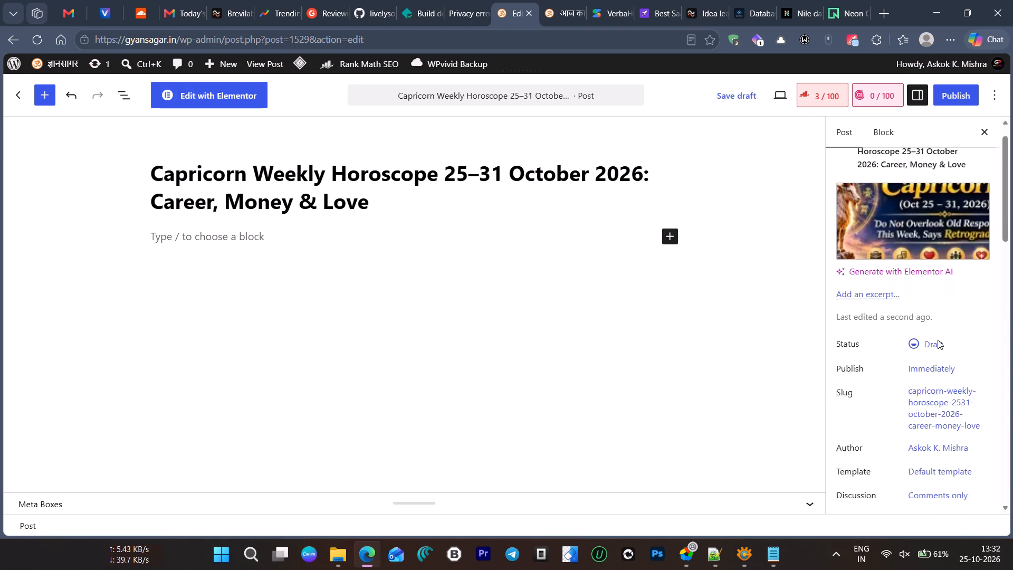
scroll(938, 340, down, 5)
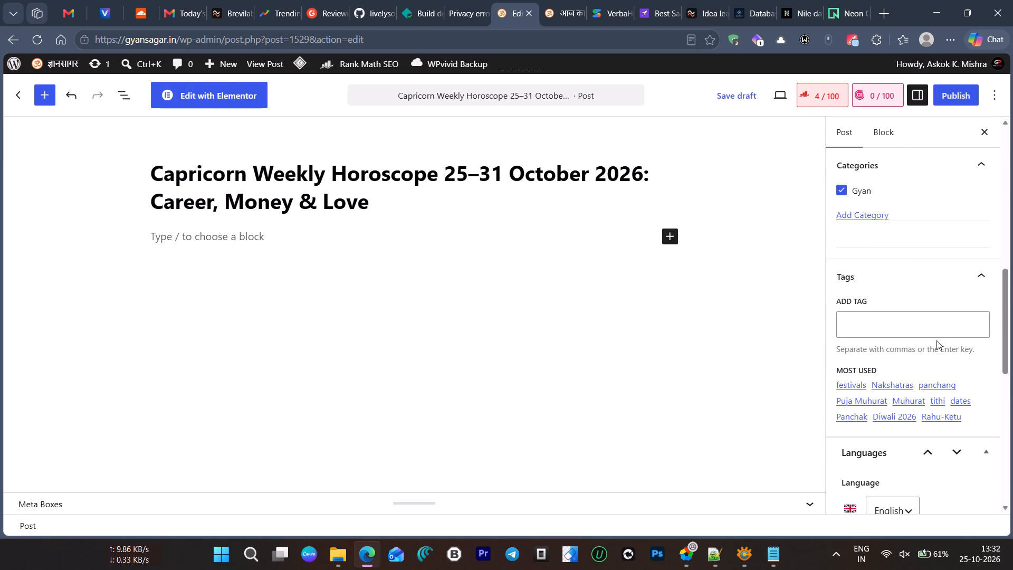
click(855, 233)
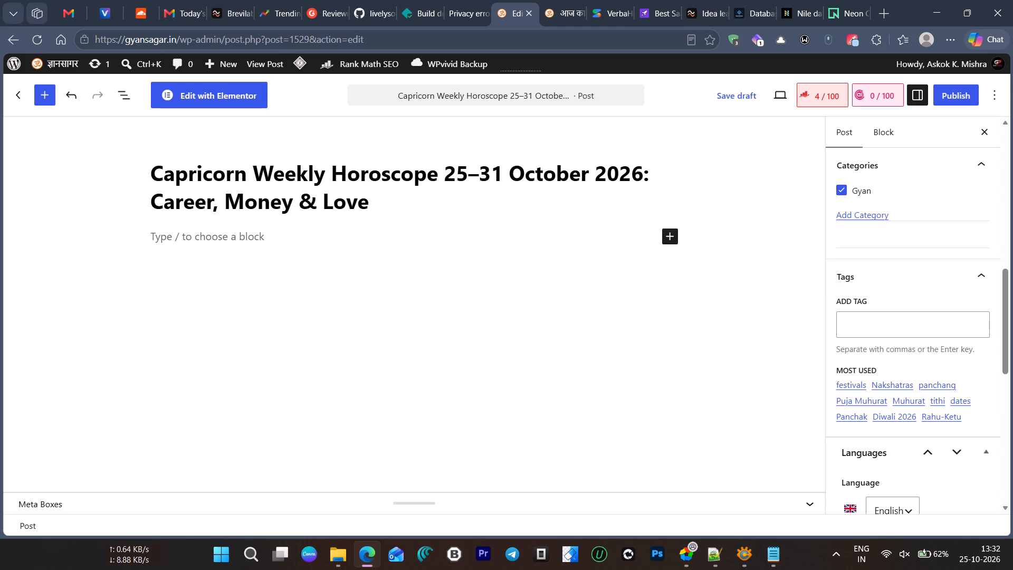
click(864, 330)
text(capri)
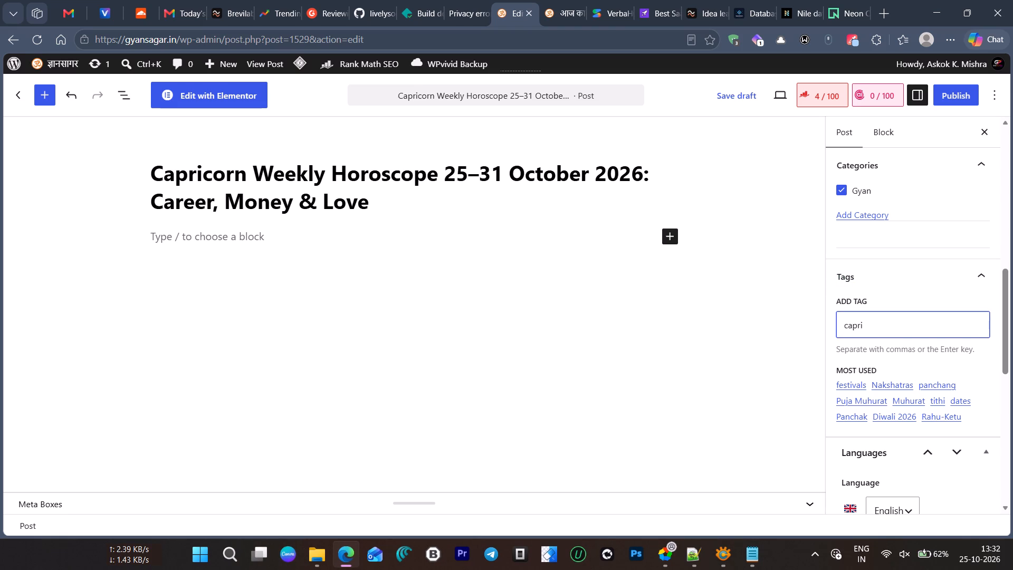
text(corn)
key(comma)
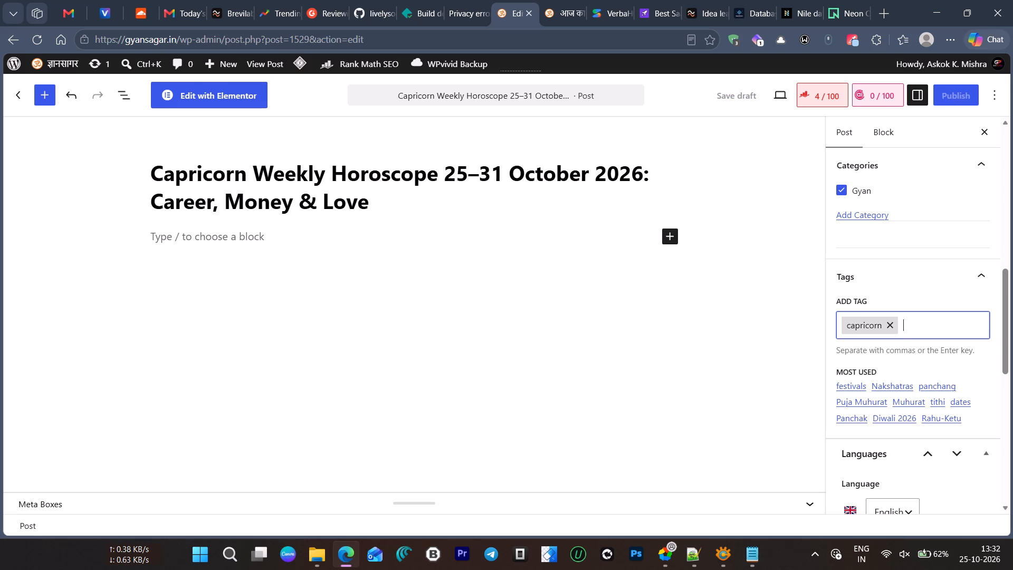
text(weekly horoscope)
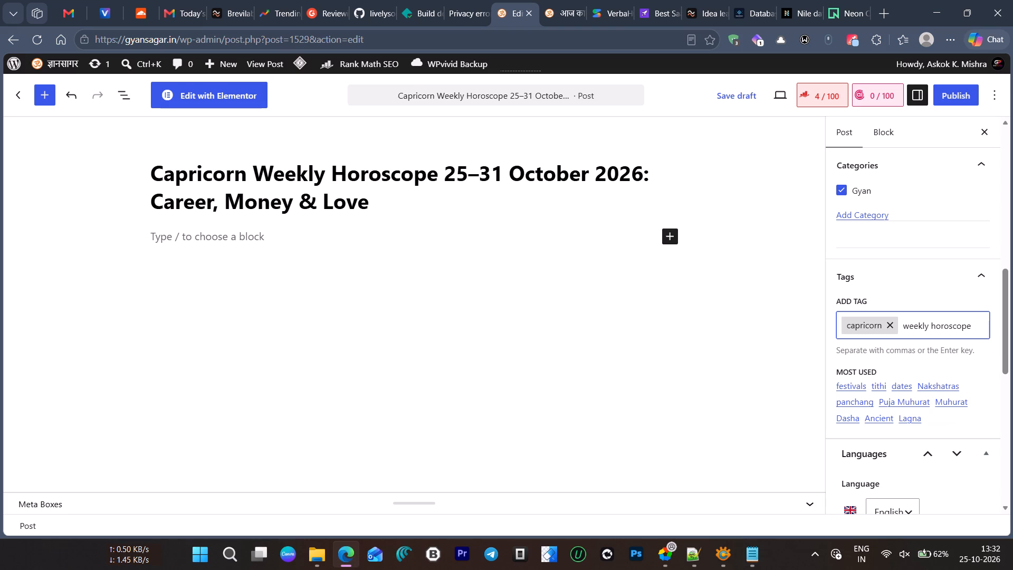
key(comma)
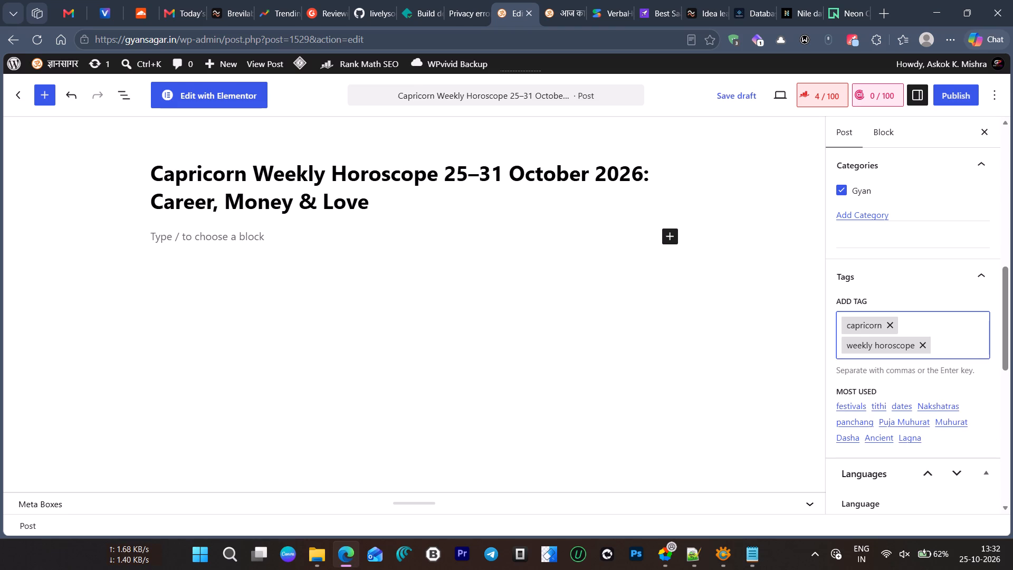
text(horo)
key(s)
text(cope)
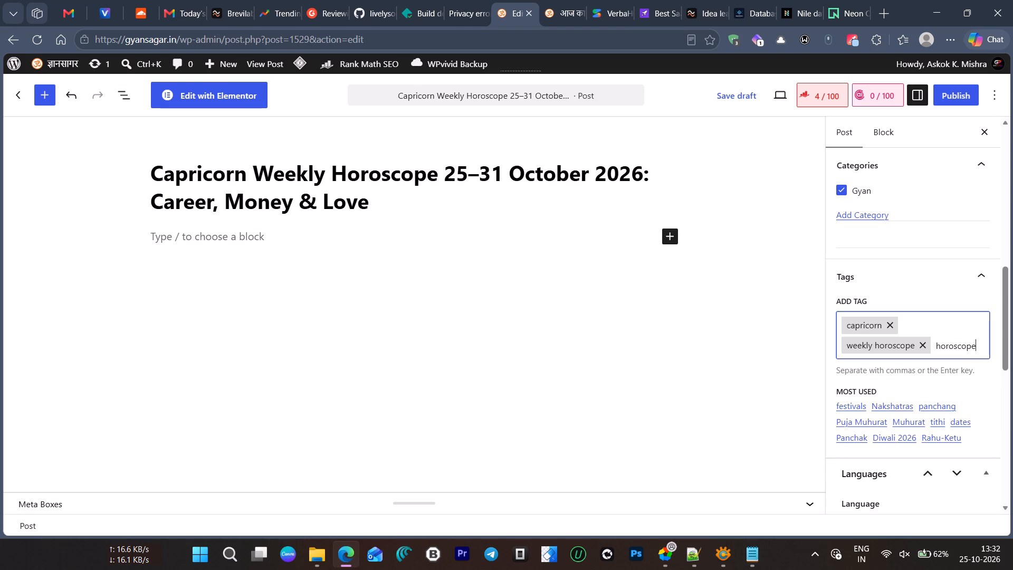
key(comma)
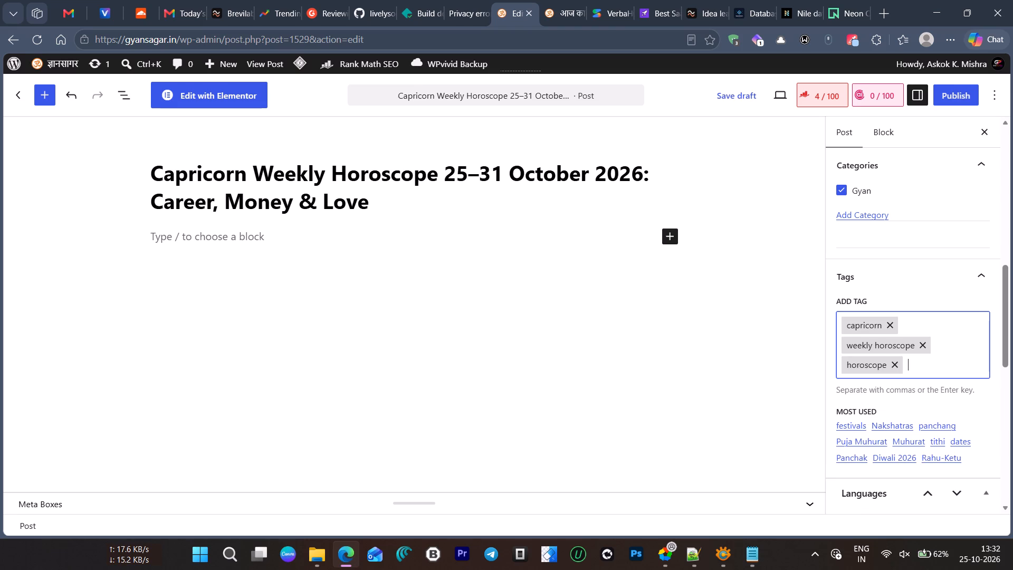
text(career,)
text(money,)
text(love)
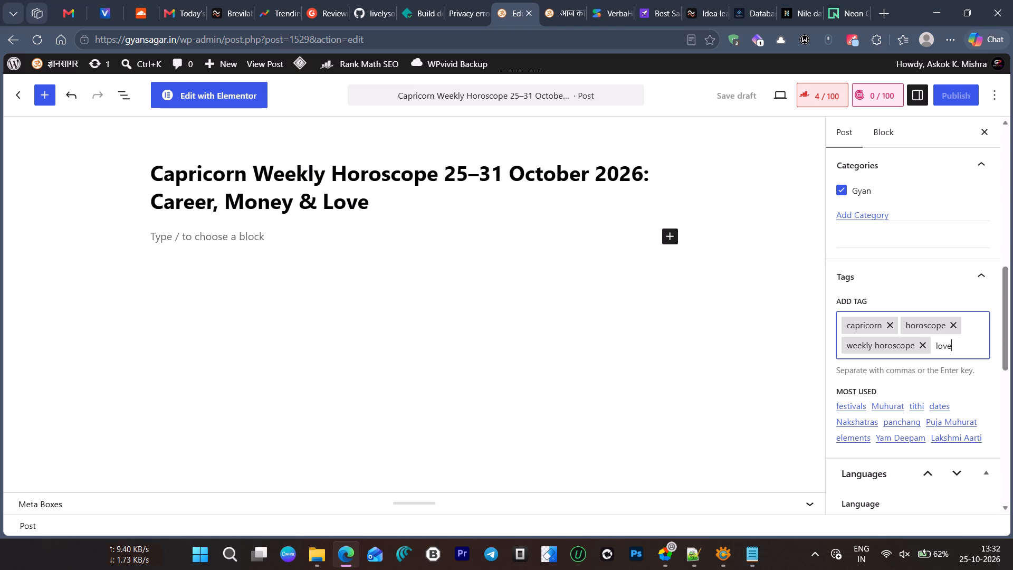
key(comma)
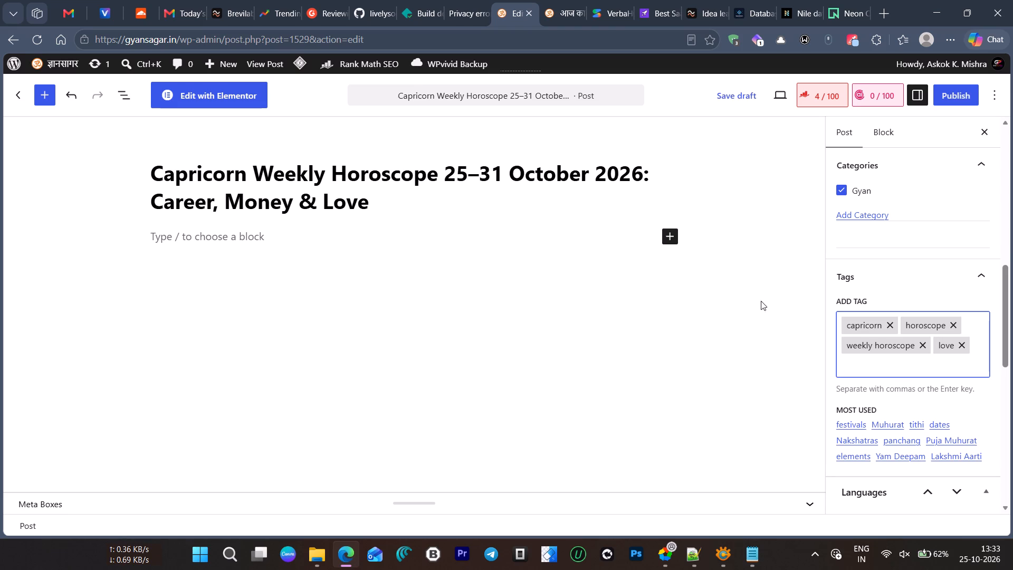
click(941, 425)
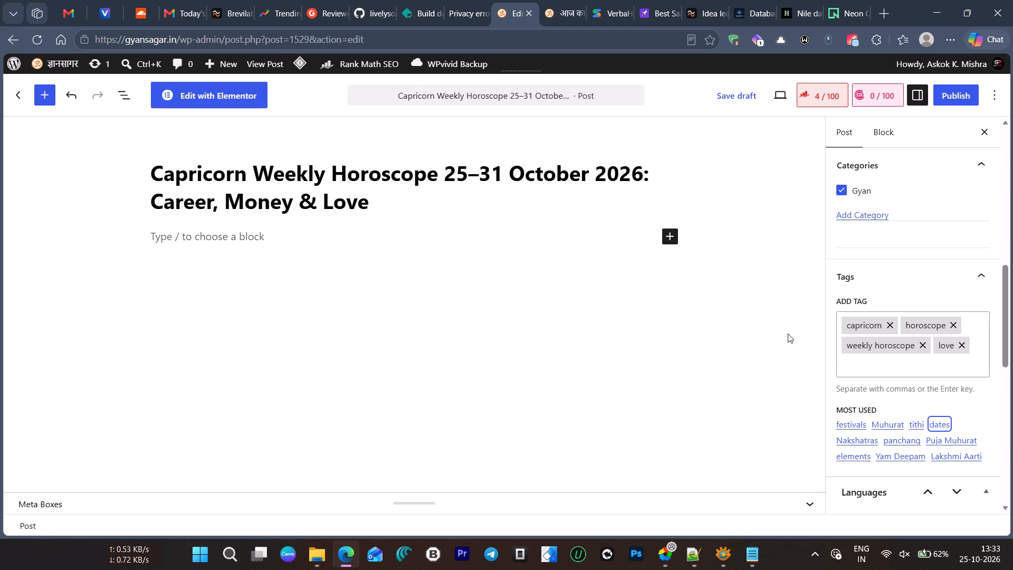
Copy the English meta description from the SEO notes into the description of the post's Rank Math search snippet.
scroll(952, 219, up, 7)
click(827, 92)
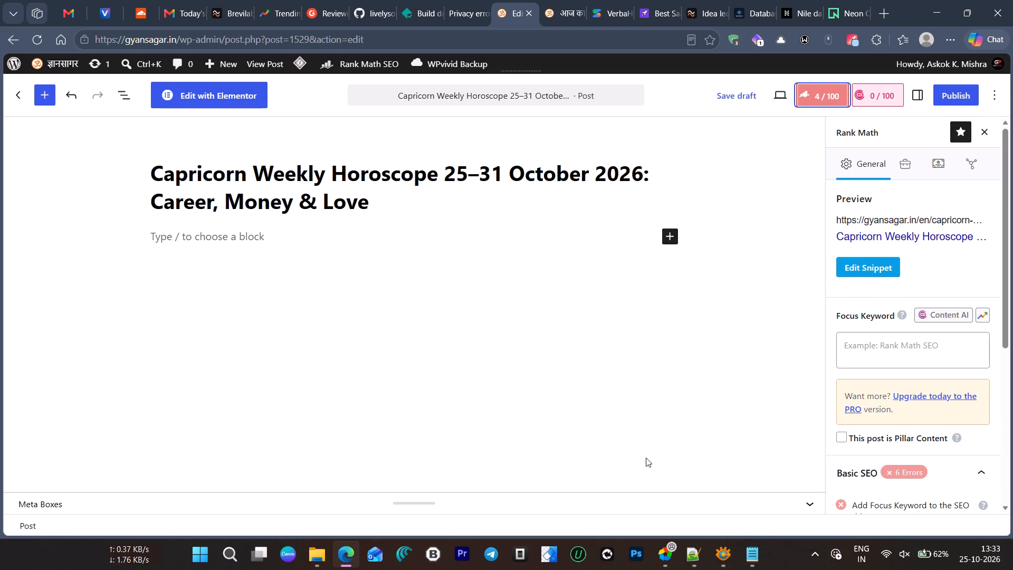
click(748, 563)
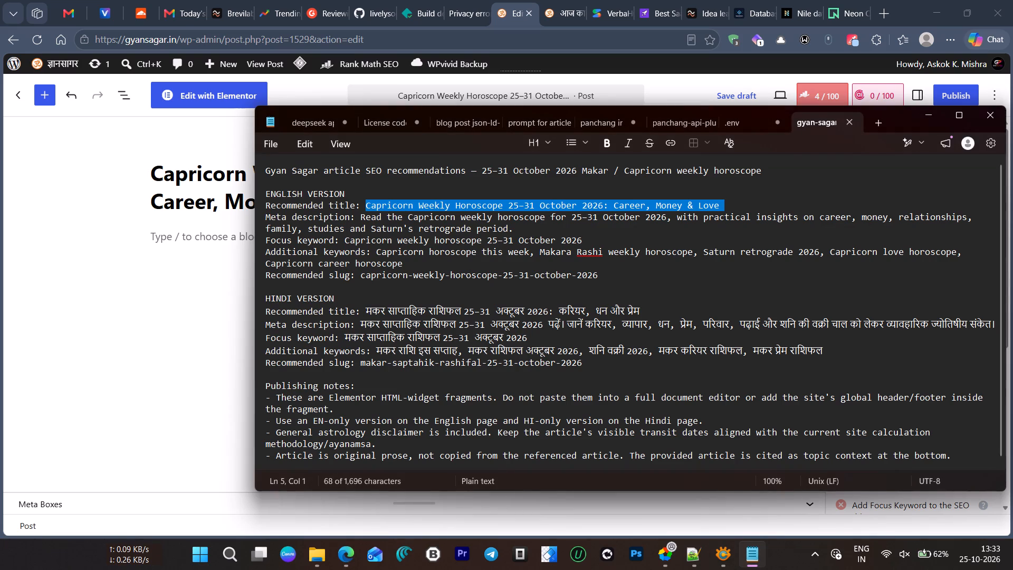
drag(359, 218, 517, 225)
key(ctrl+c)
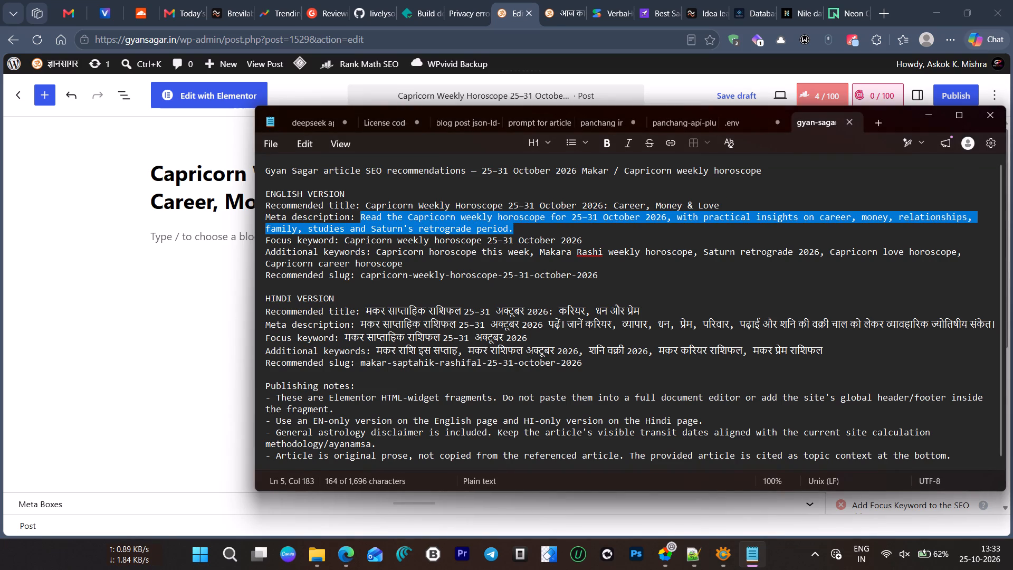
click(236, 330)
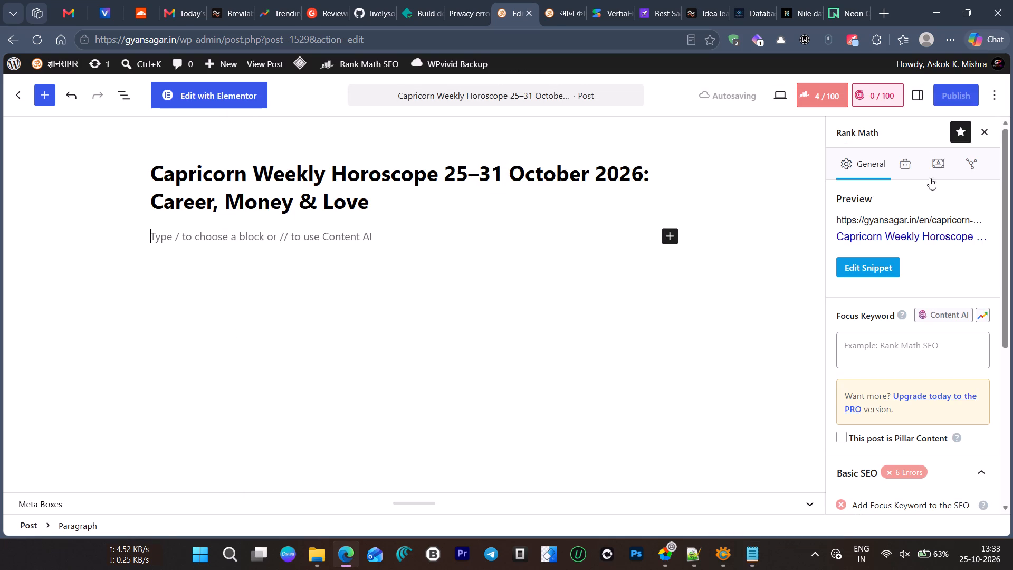
click(816, 101)
click(816, 101)
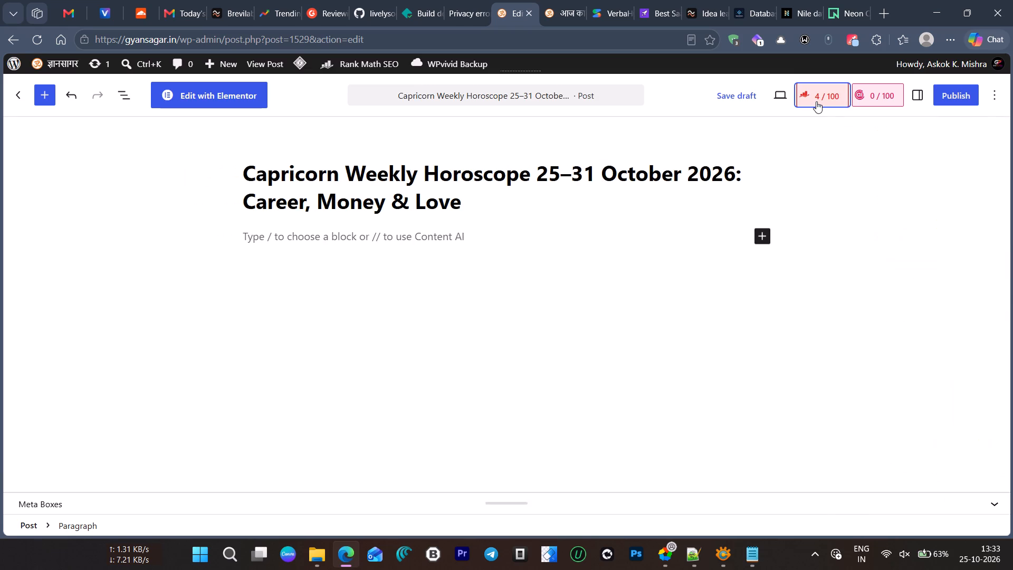
click(875, 268)
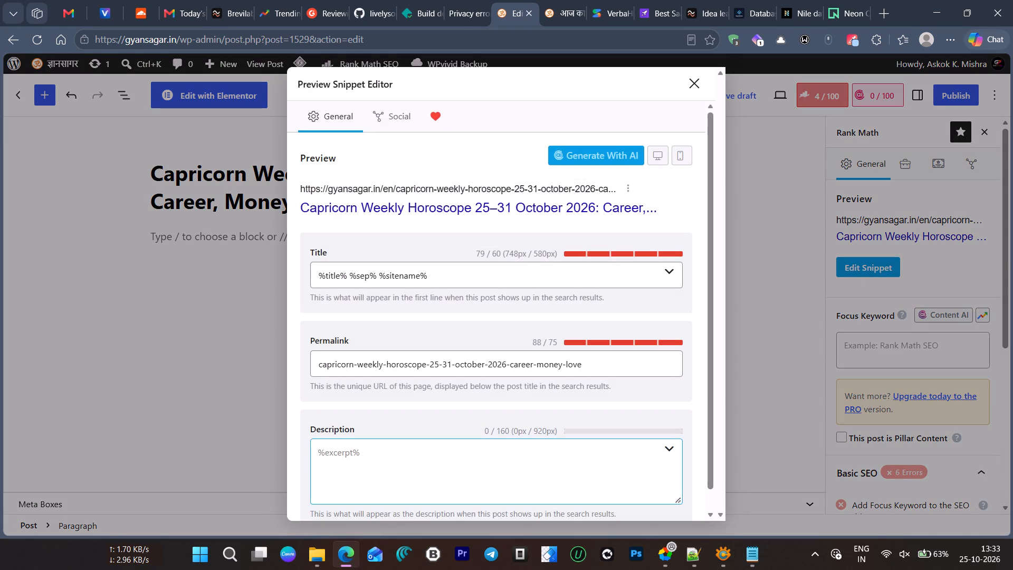
click(544, 463)
key(ctrl+v)
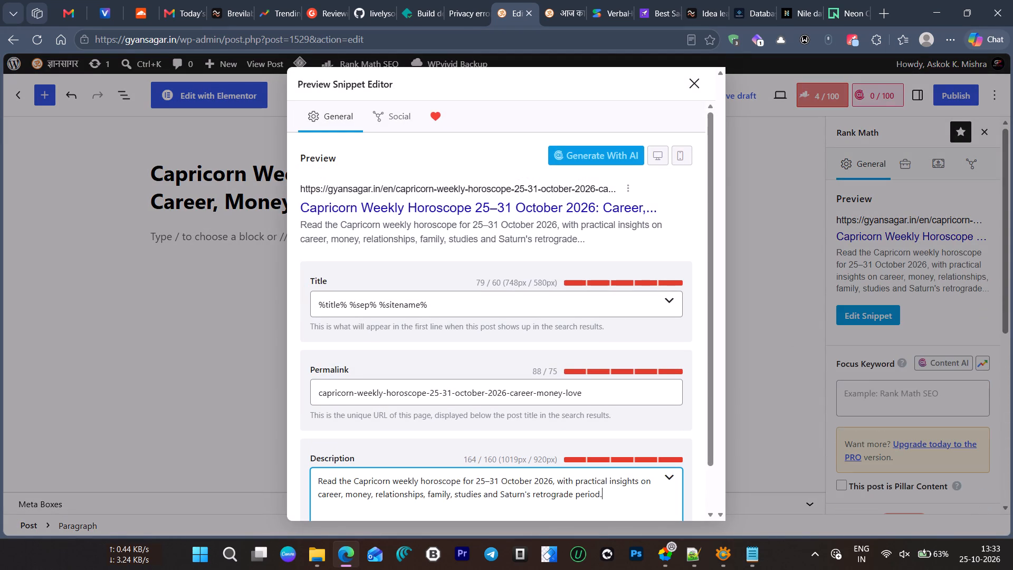
Copy the English focus keyword "Capricorn weekly horoscope 25–31 October 2026" from the SEO notes into the post's Rank Math focus keywords.
click(758, 558)
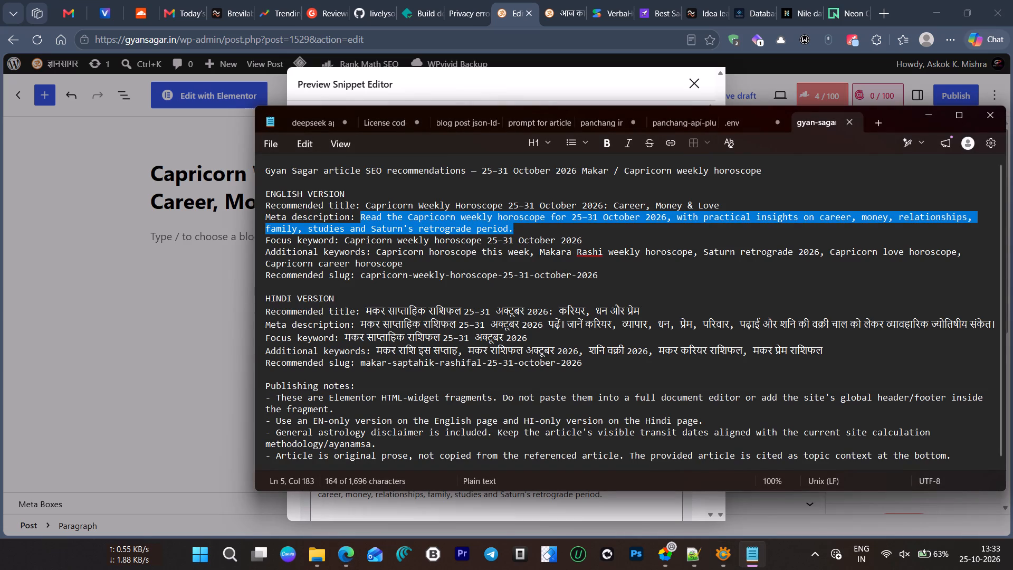
drag(345, 243, 567, 235)
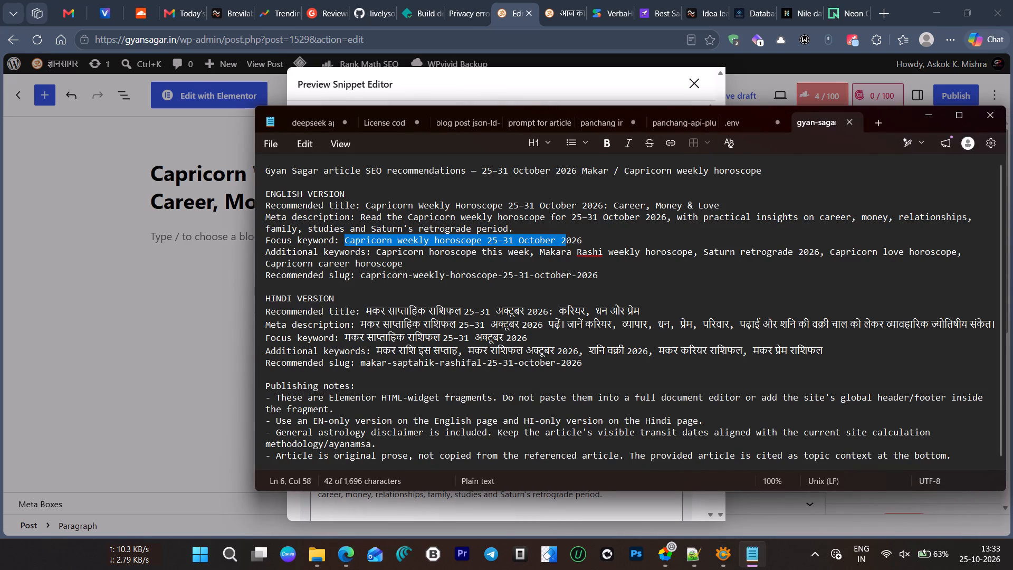
drag(567, 235, 590, 237)
key(ctrl+c)
click(634, 86)
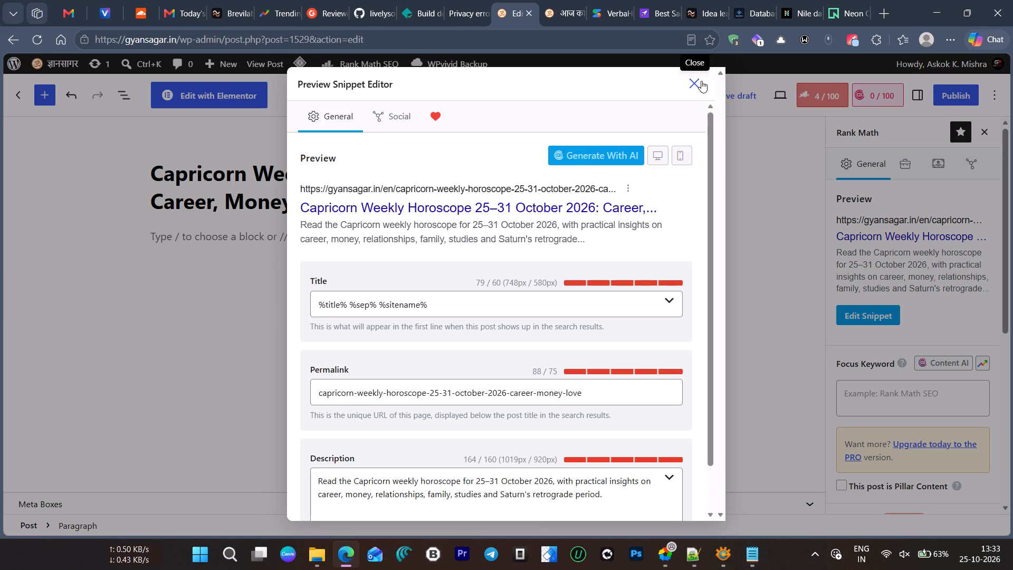
click(698, 82)
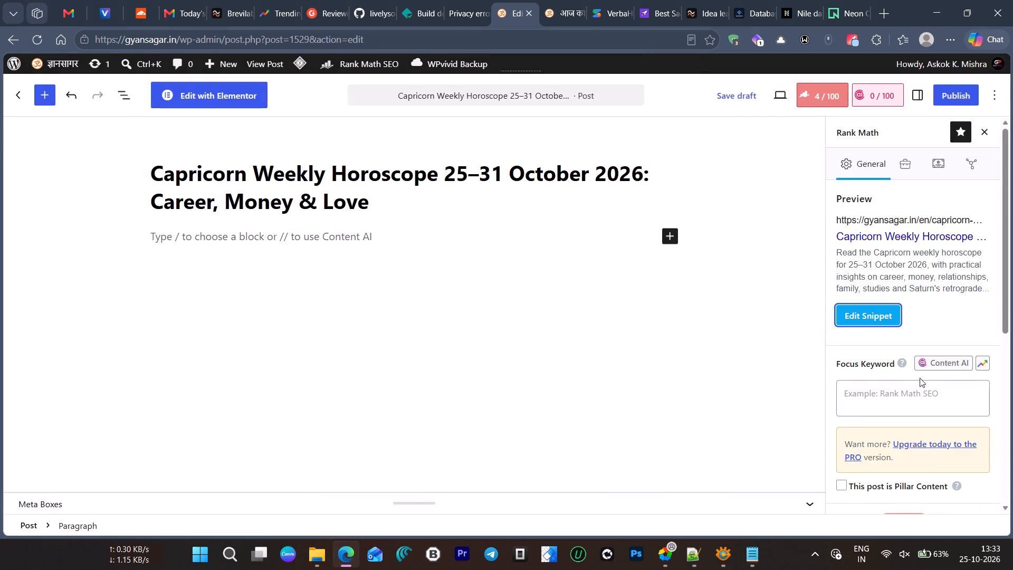
click(909, 391)
key(ctrl+v)
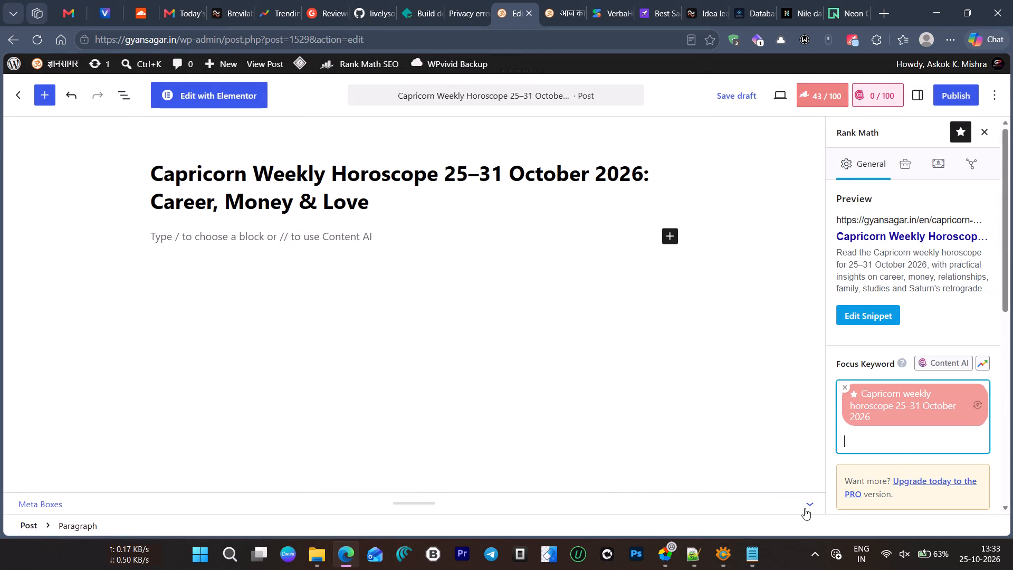
Add the English additional keywords from the SEO notes, Capricorn horoscope this week through Capricorn love horoscope, to the Rank Math focus keywords.
click(754, 553)
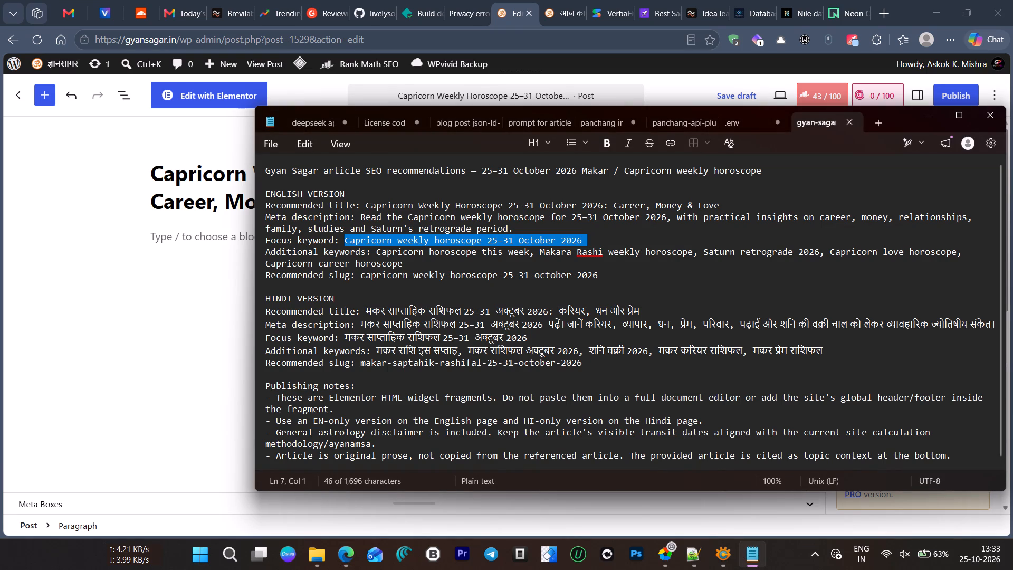
drag(375, 252, 956, 249)
key(ctrl+c)
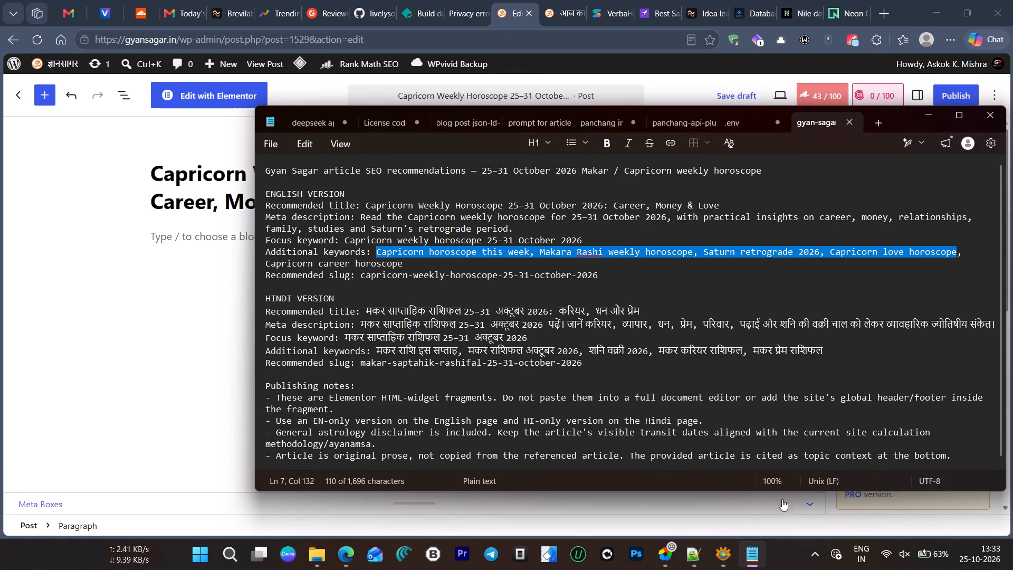
click(568, 513)
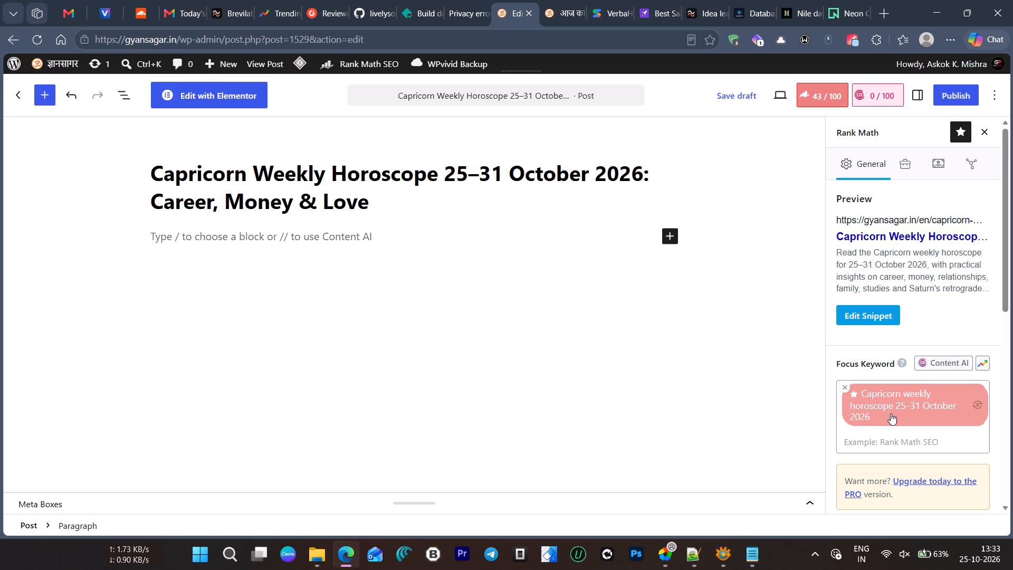
click(887, 442)
key(ctrl+v)
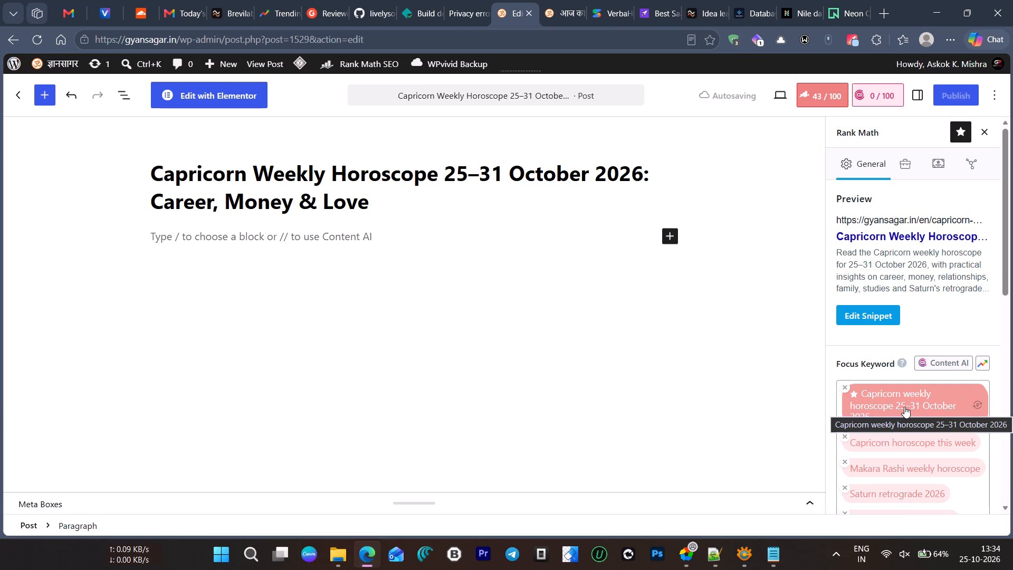
Remove the word "for" from the search snippet description so it reads "Capricorn weekly horoscope 25–31 October 2026".
click(888, 318)
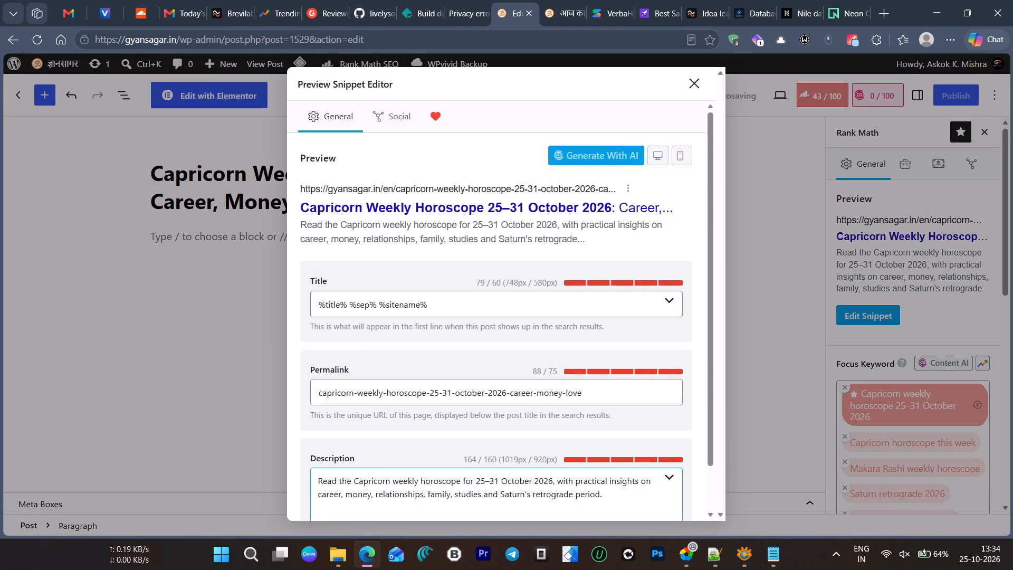
click(475, 479)
key(BackSpace)
key(BackSpace)
key(BackSpace)
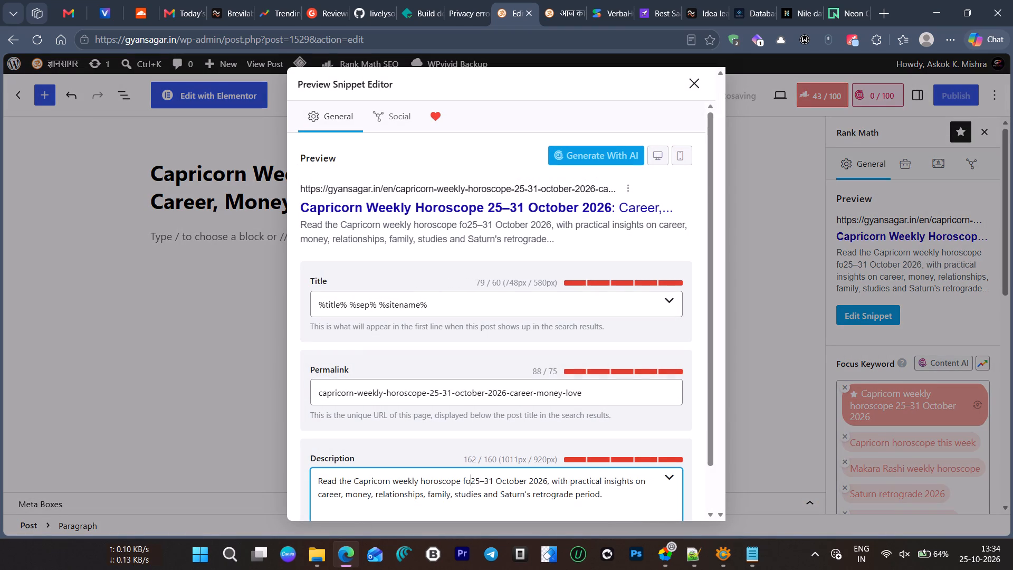
key(BackSpace)
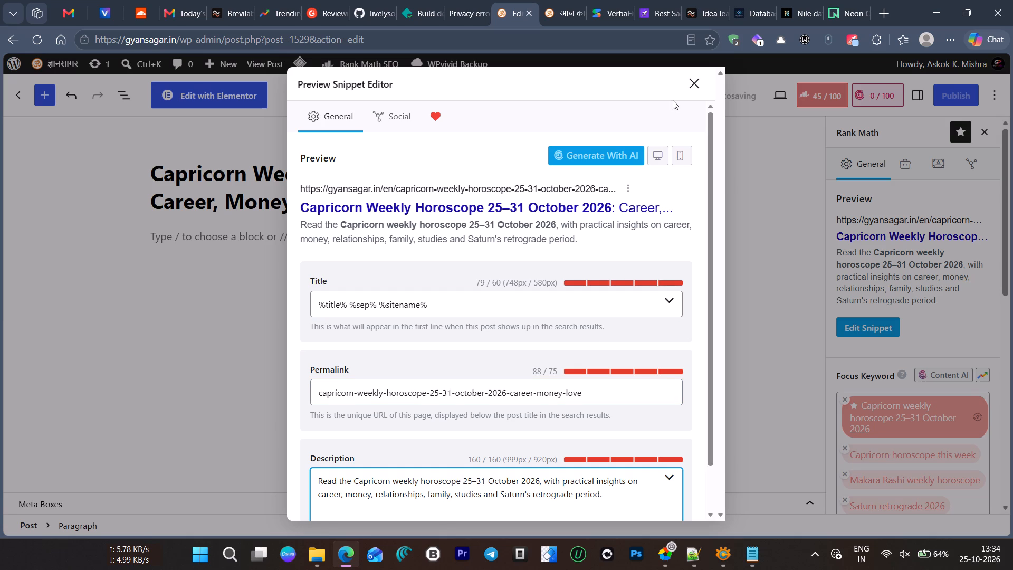
click(688, 82)
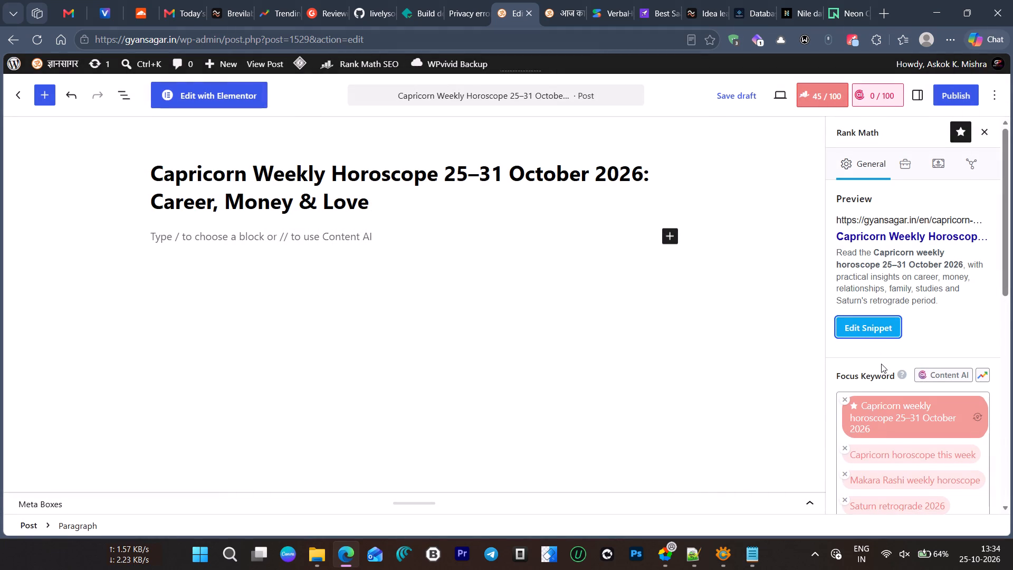
Save the English post as a draft and open it for editing in Elementor.
scroll(881, 364, down, 1)
scroll(881, 364, up, 5)
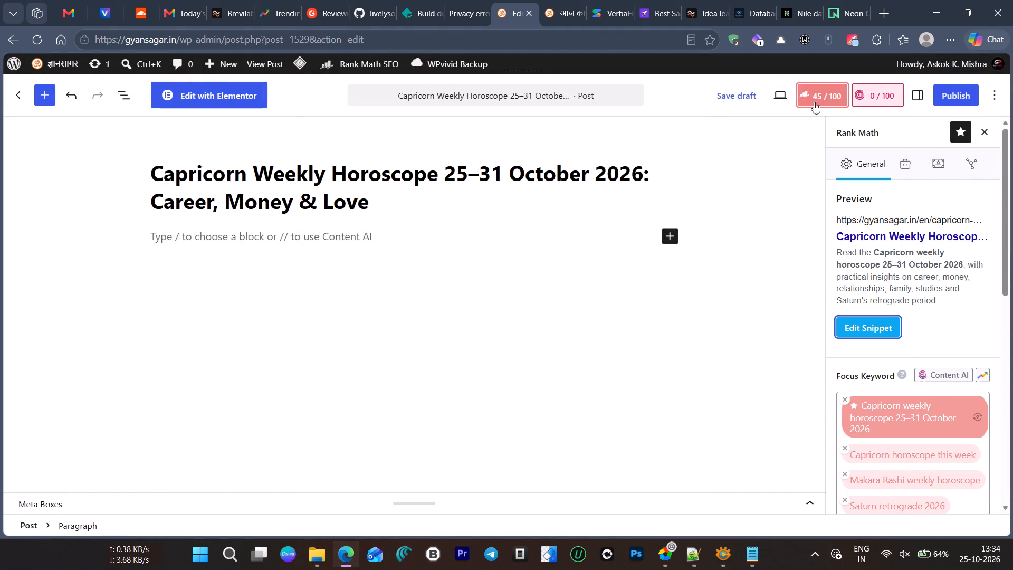
click(741, 98)
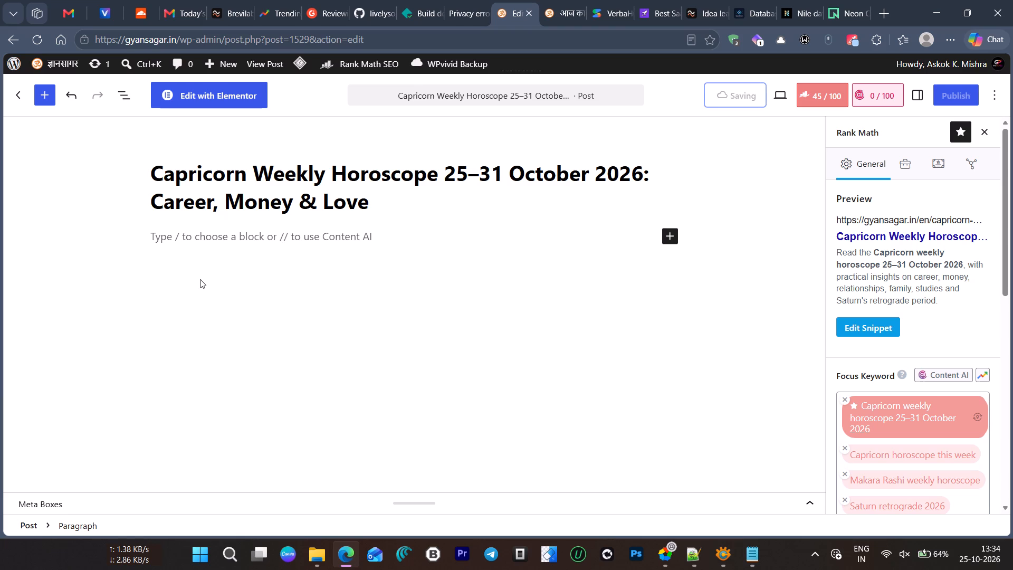
click(235, 91)
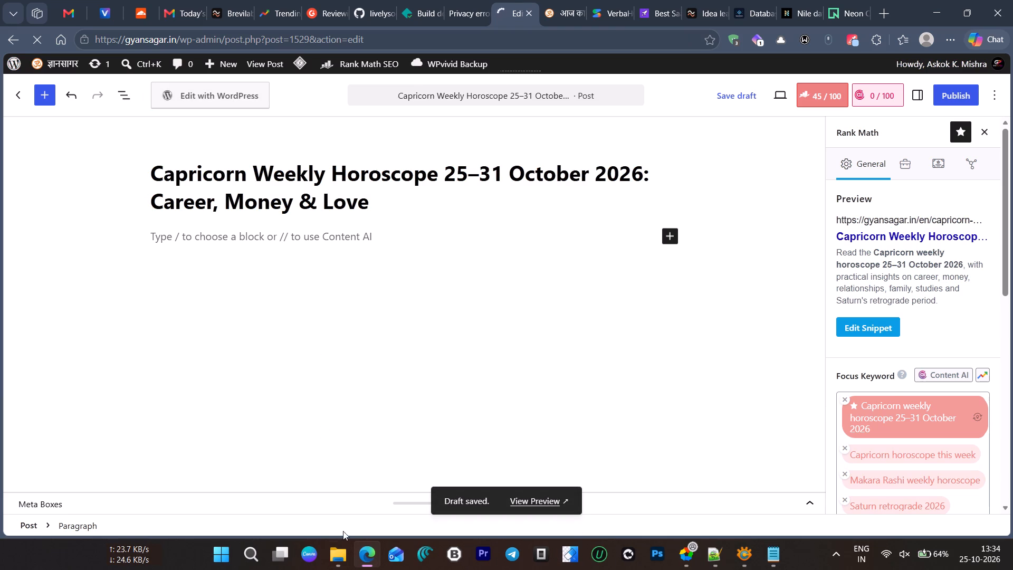
Copy the full code of gyan-sagar-makar-weekly-horoscope-2026-en-elementor.html from Downloads using Notepad++, and close the file.
click(337, 556)
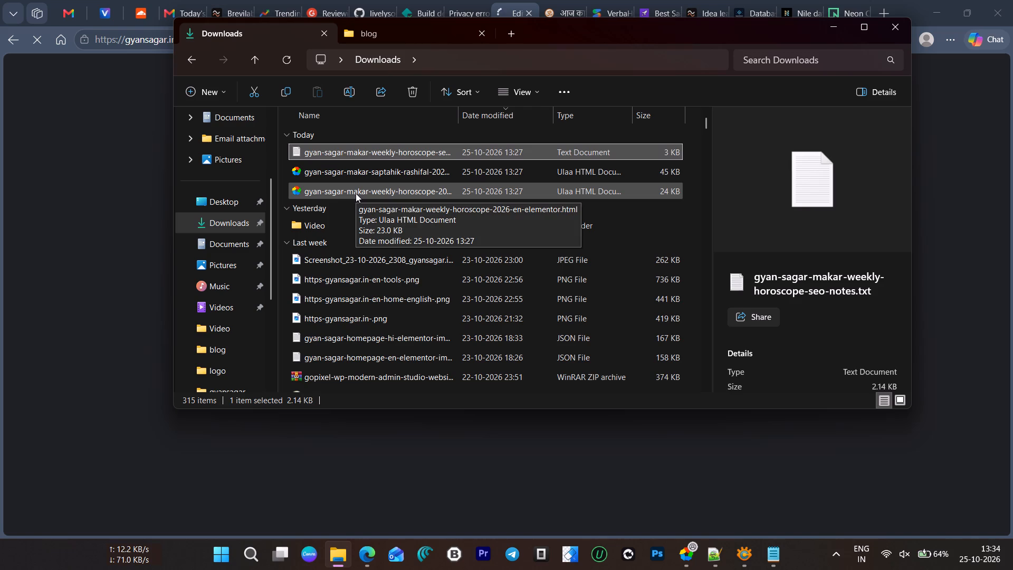
right_click(356, 193)
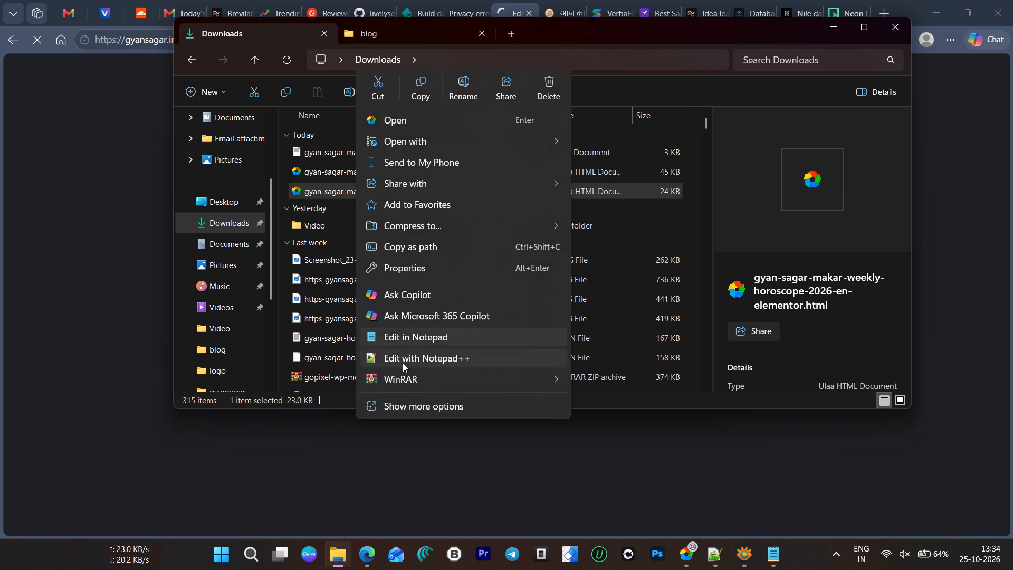
click(403, 363)
key(ctrl+a)
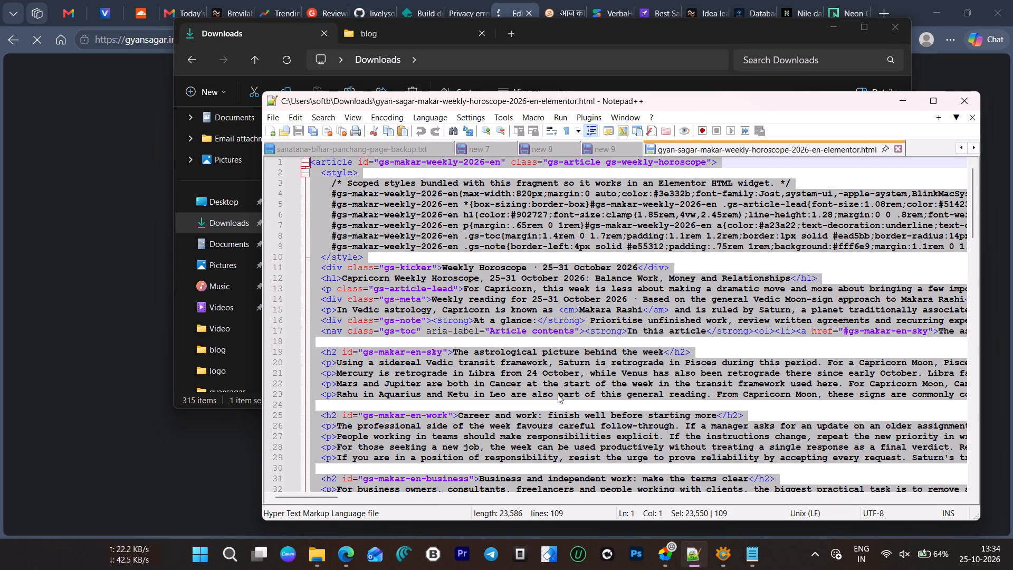
key(ctrl+c)
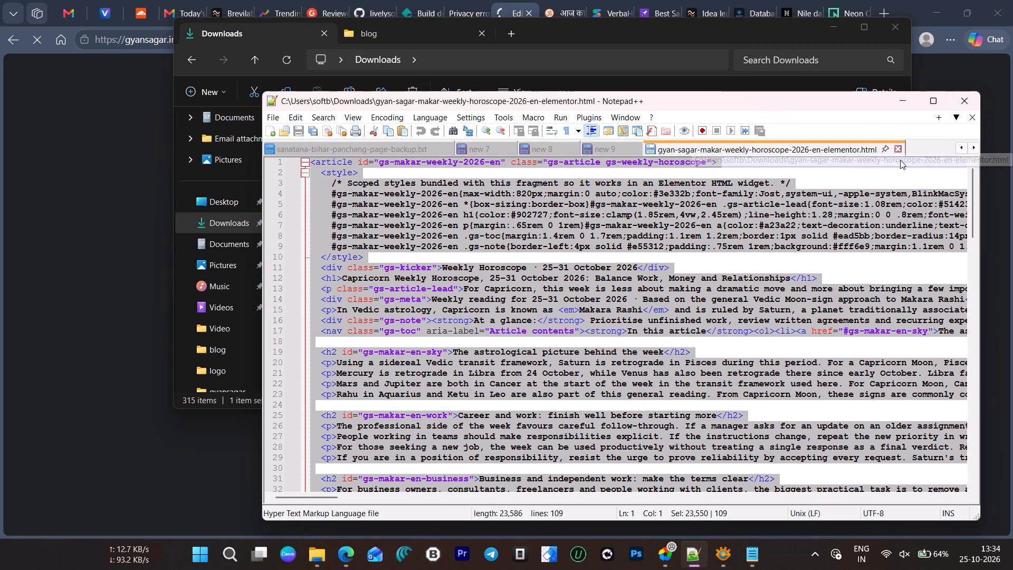
click(897, 151)
click(900, 106)
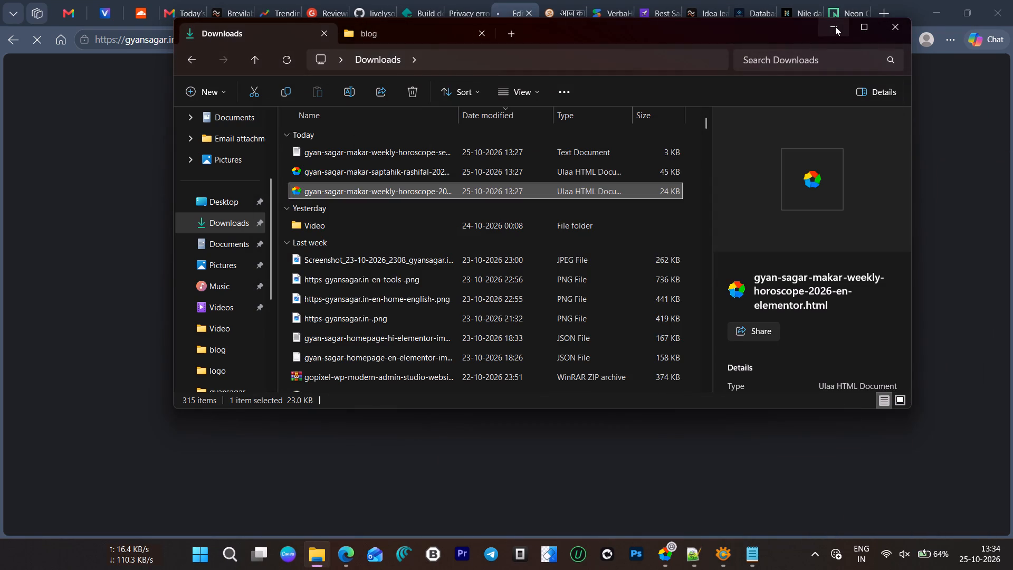
click(835, 26)
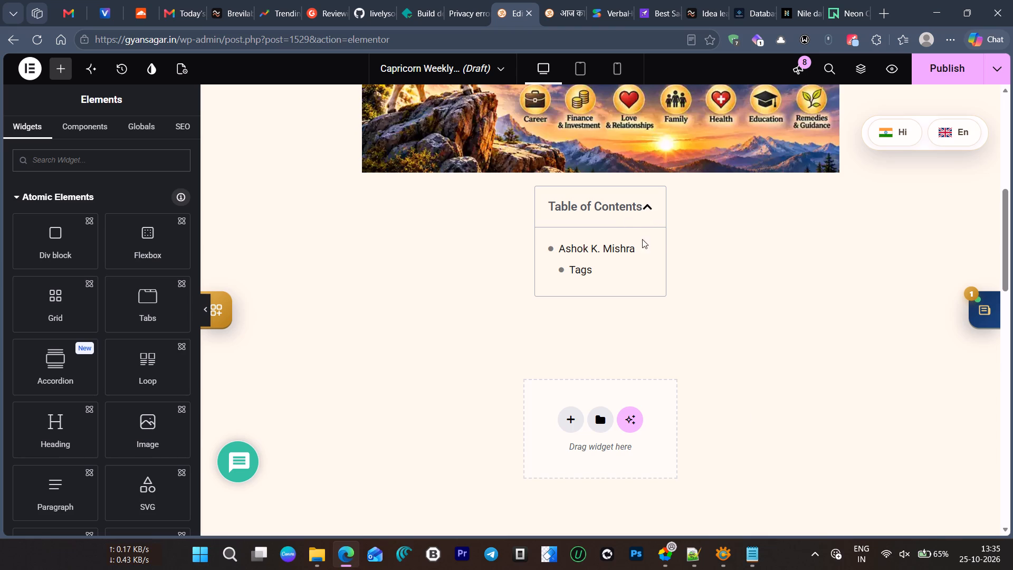
Add a Flexbox container below the table of contents, place an HTML widget in it and paste the copied English article code.
click(564, 421)
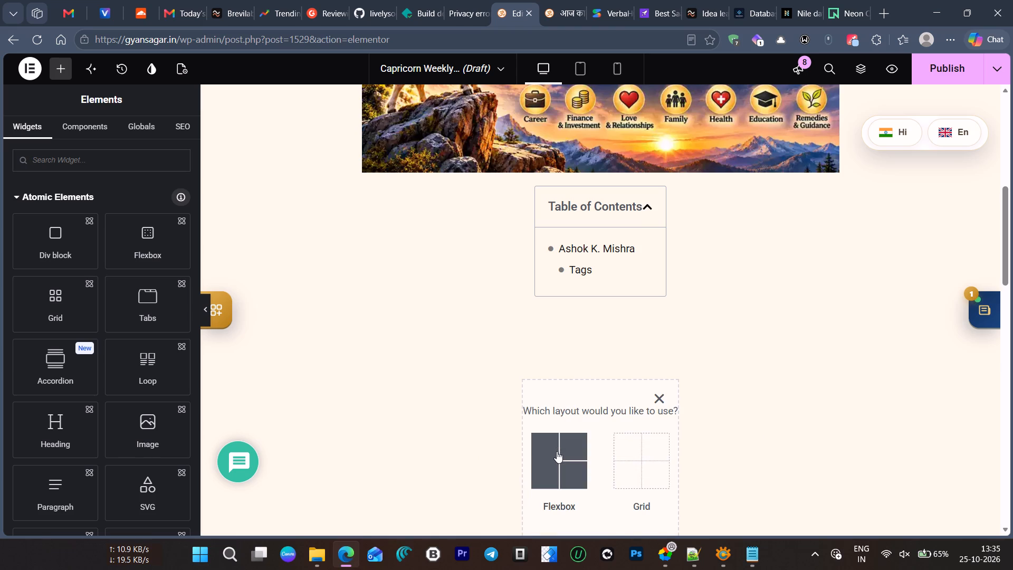
click(557, 451)
click(408, 457)
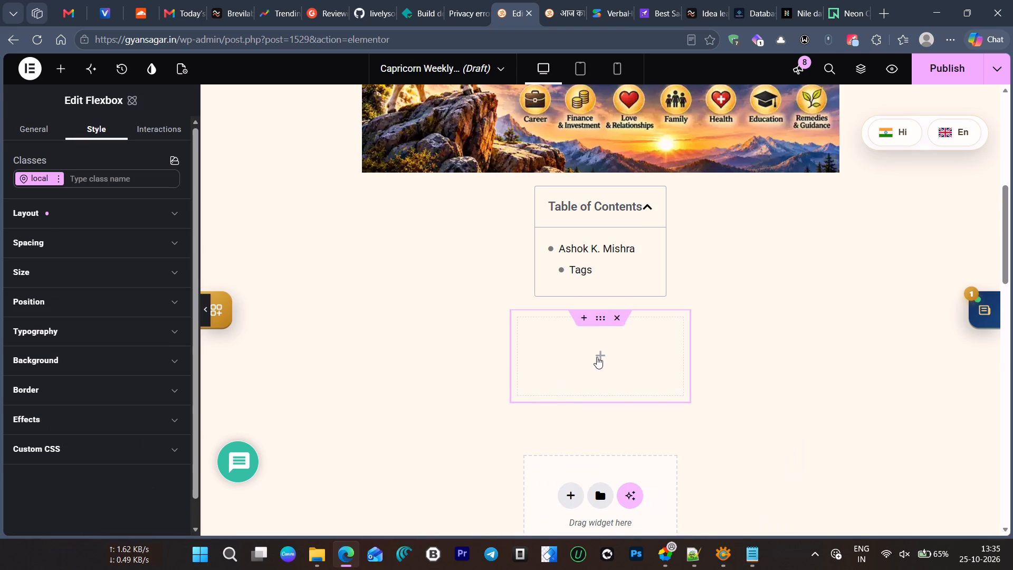
click(597, 357)
text(ht)
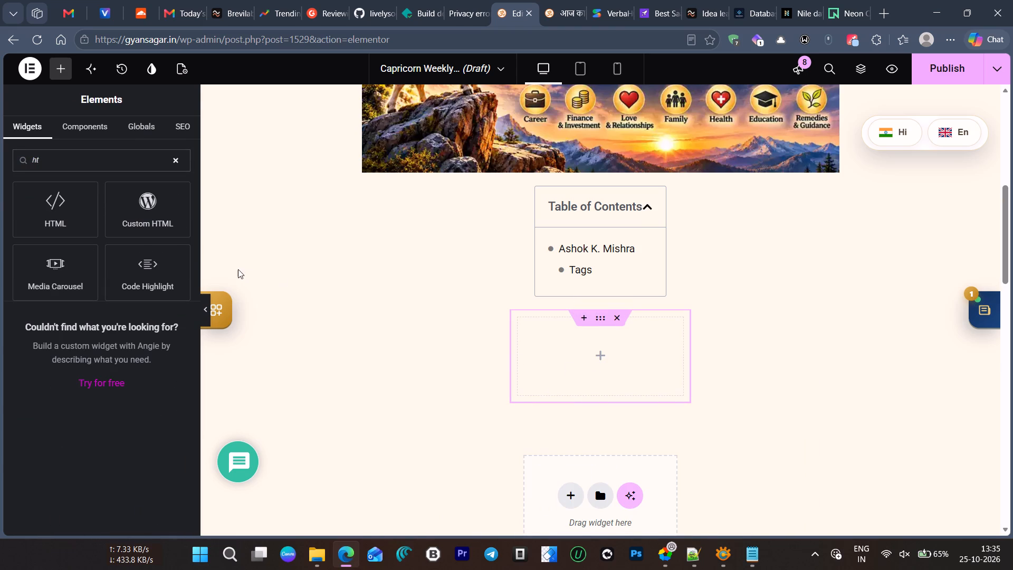
drag(59, 223, 574, 370)
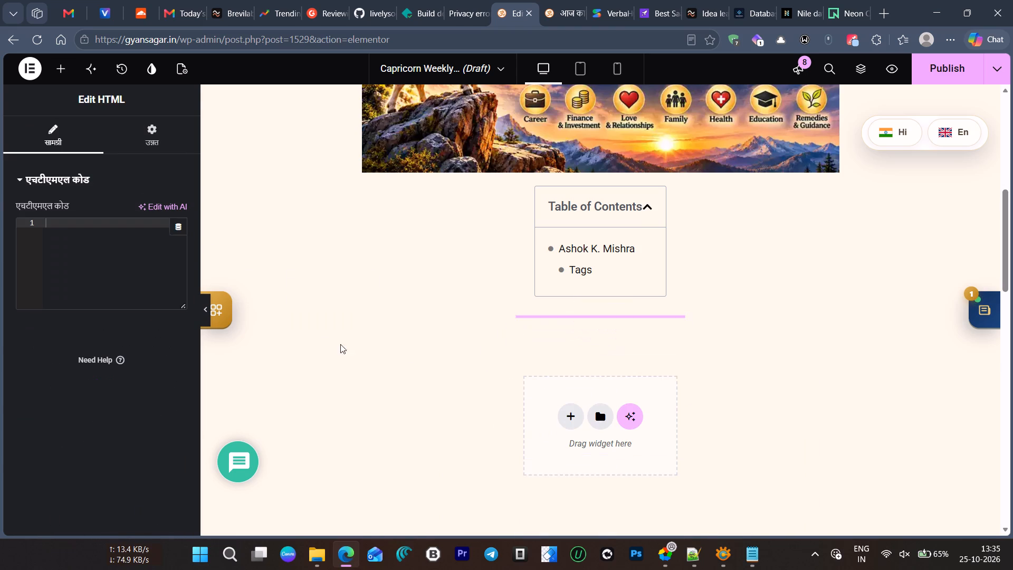
click(54, 253)
key(ctrl+v)
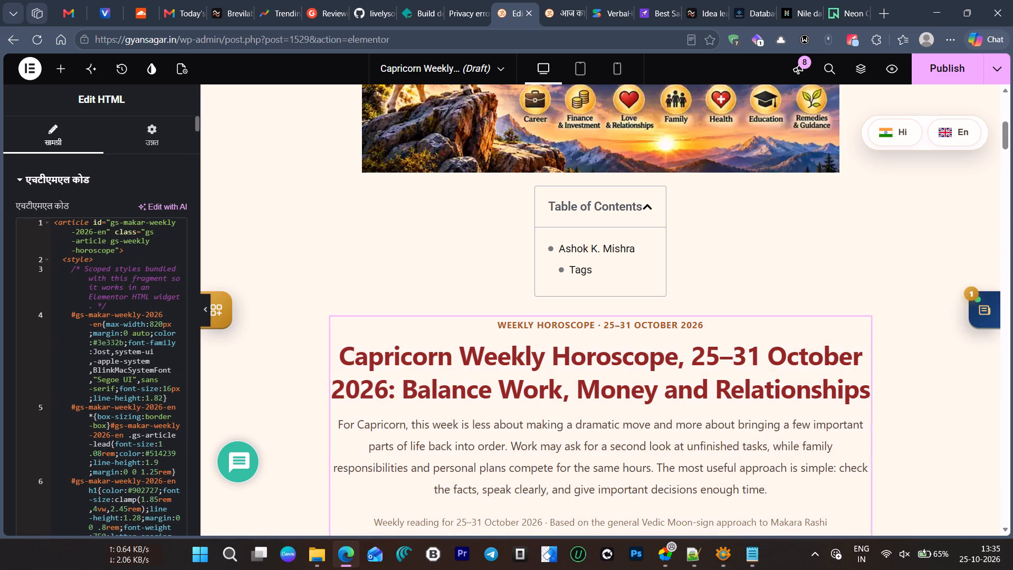
Review the rendered English article from its heading down to the editorial note and references.
scroll(386, 316, down, 15)
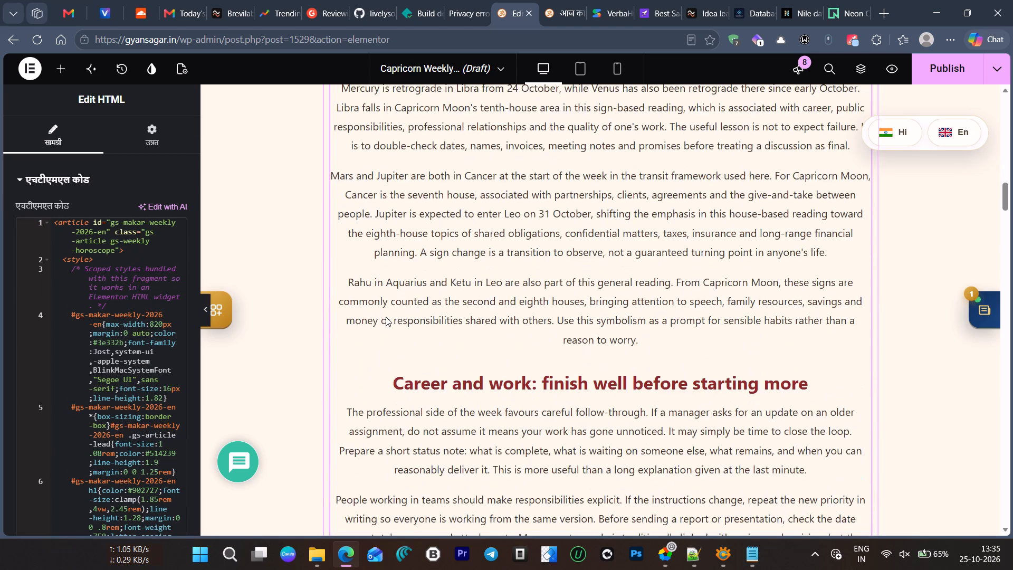
scroll(386, 317, down, 19)
scroll(386, 317, down, 4)
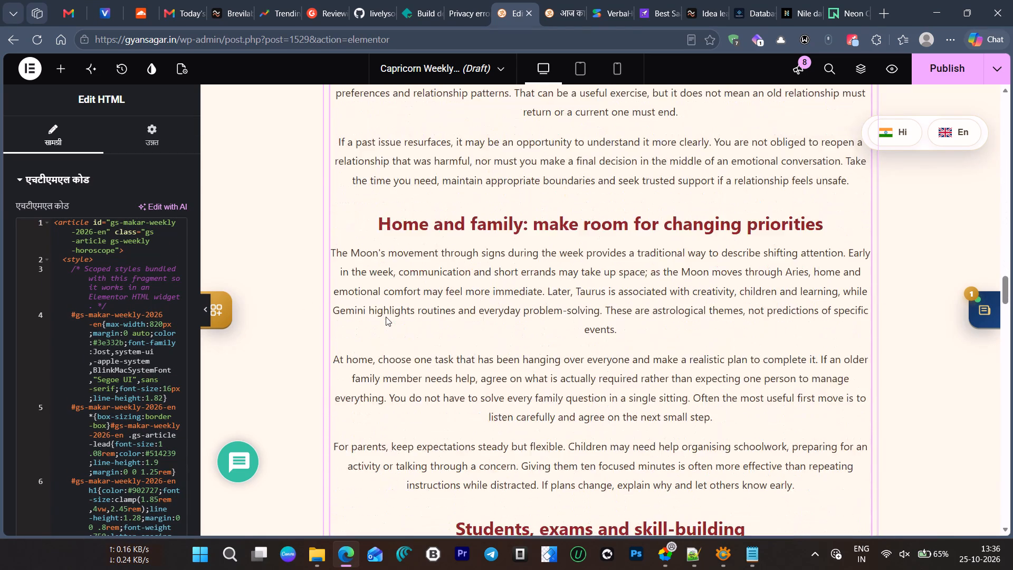
scroll(386, 317, down, 19)
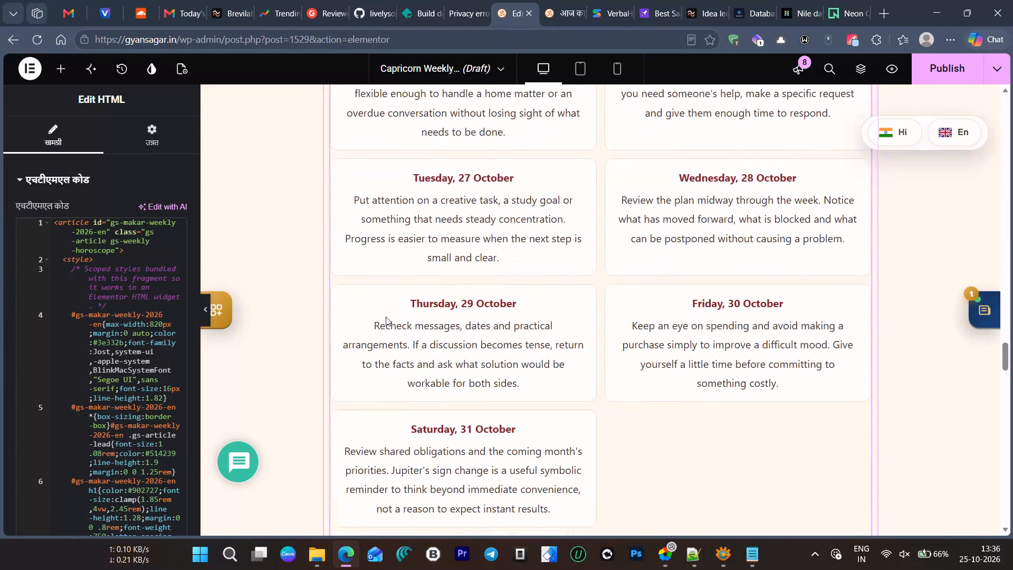
scroll(386, 317, down, 15)
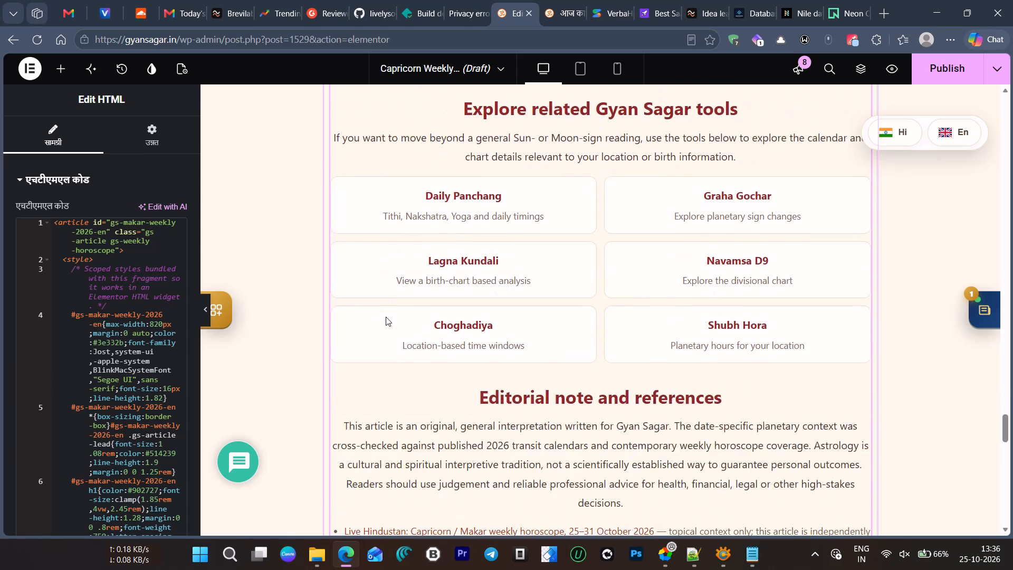
scroll(386, 317, down, 4)
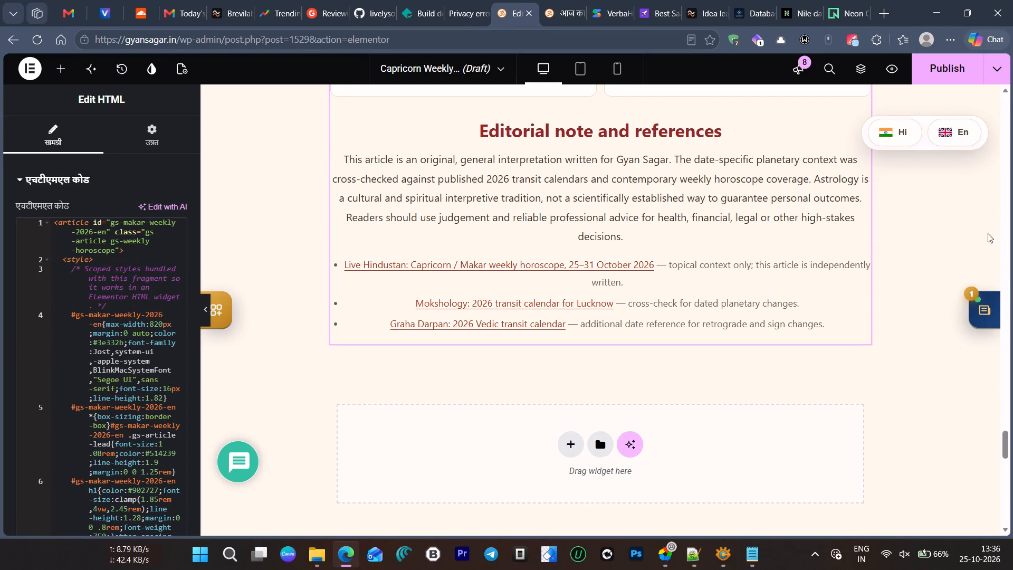
Publish the English Capricorn post from Elementor and exit to the WordPress editor.
click(928, 71)
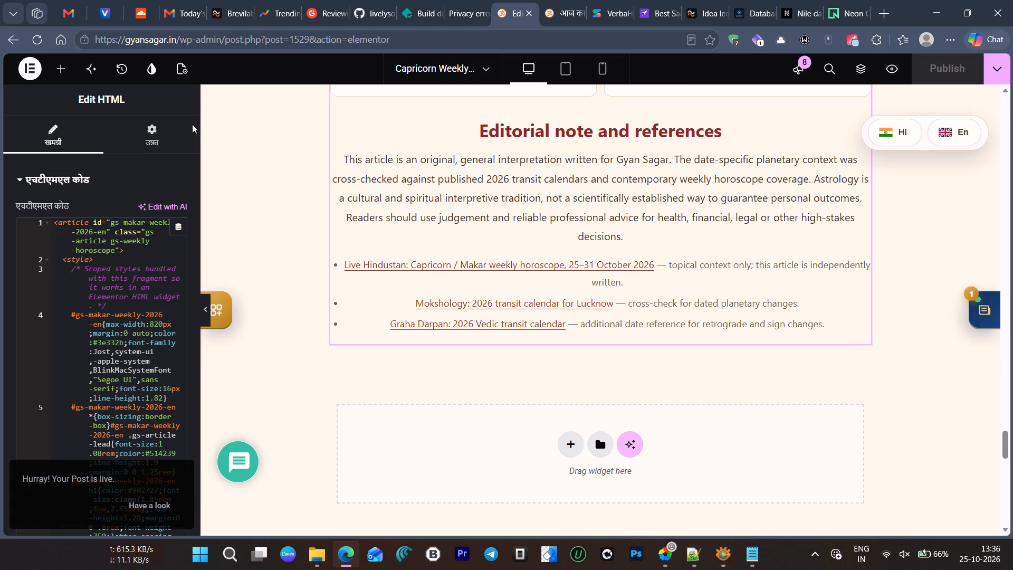
click(30, 61)
click(77, 264)
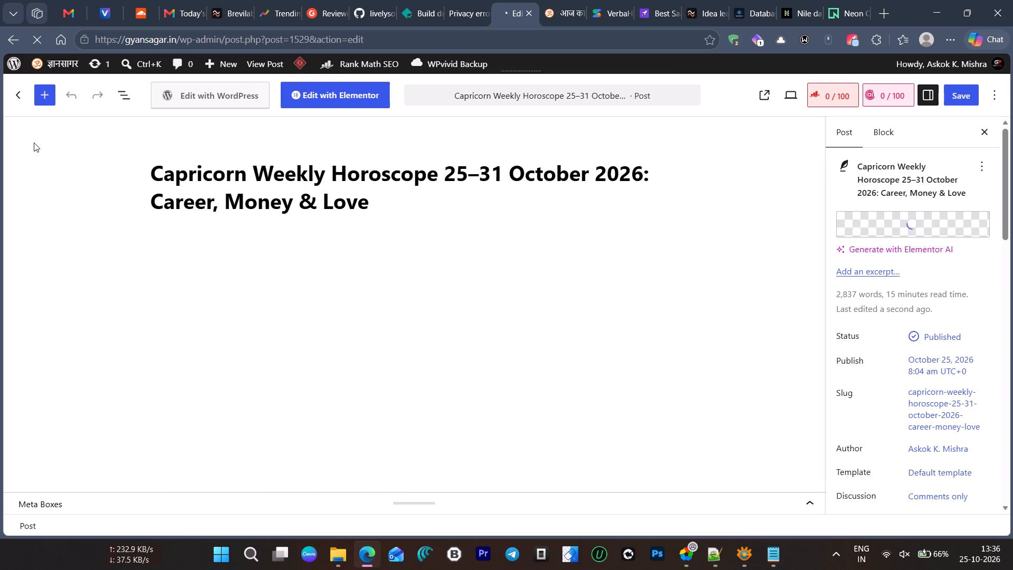
Return to the posts list, dismiss the Rank Math review notice as already done, and start a new post.
click(18, 97)
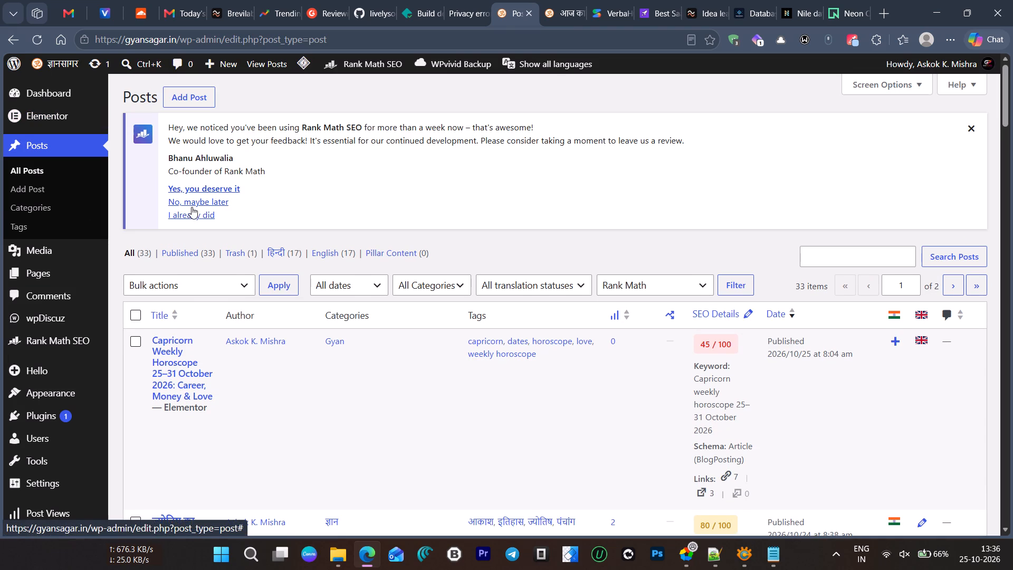
click(192, 216)
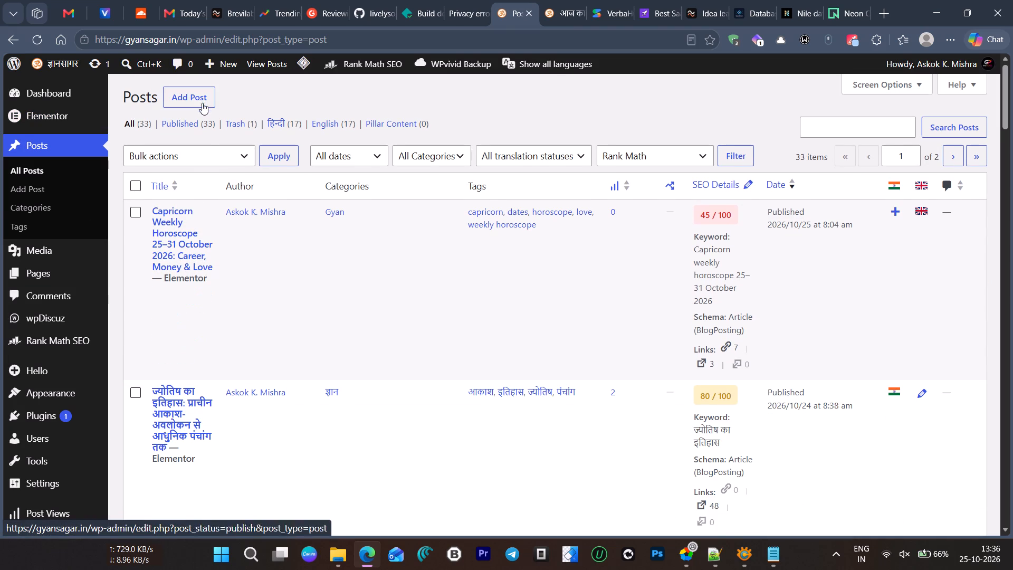
click(202, 97)
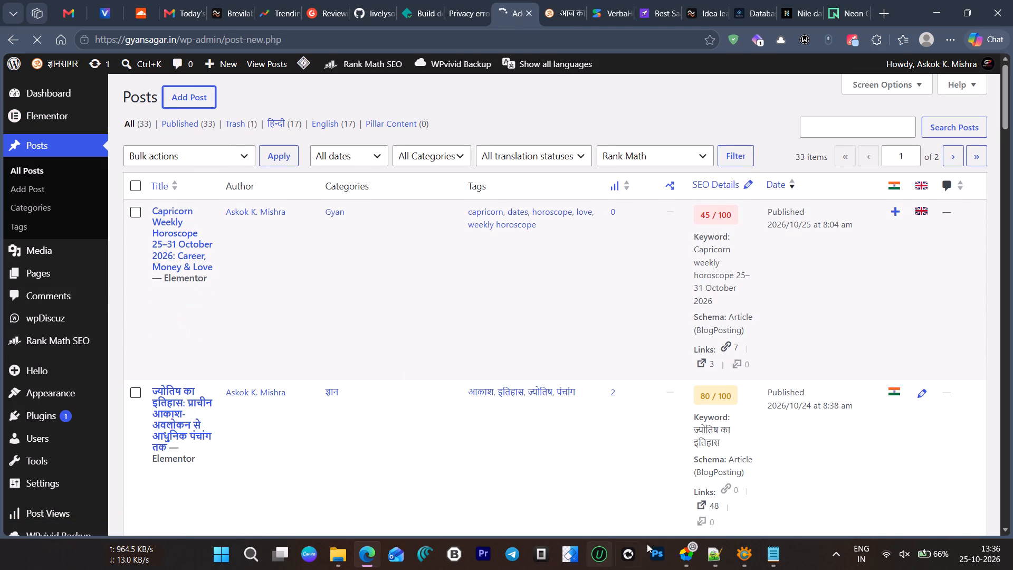
Copy the recommended Hindi title from the SEO notes and paste it as the post title: मकर साप्ताहिक राशिफल 25–31 अक्टूबर 2026: करियर, धन और प्रेम.
click(778, 547)
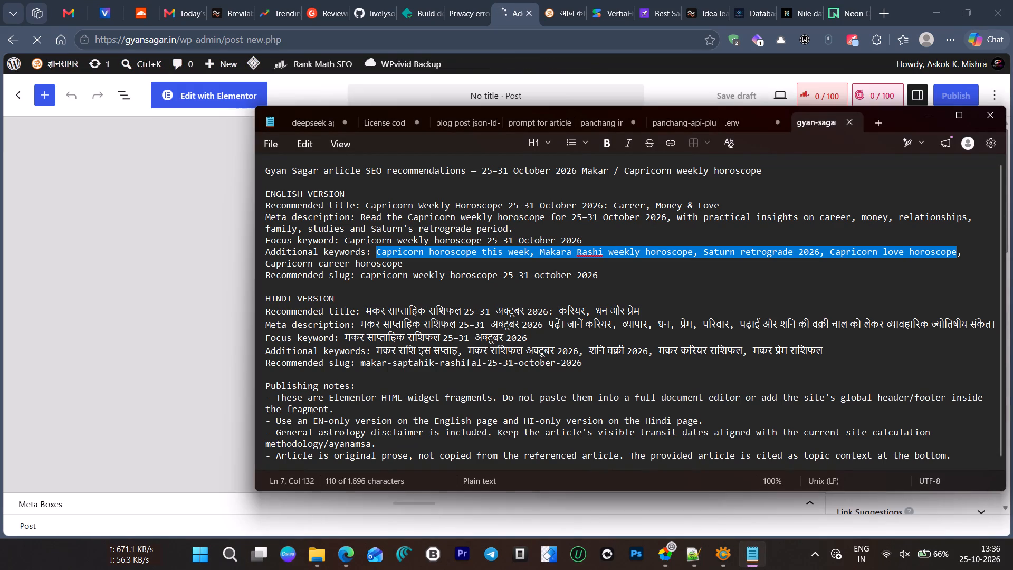
drag(365, 309, 651, 309)
key(ctrl+c)
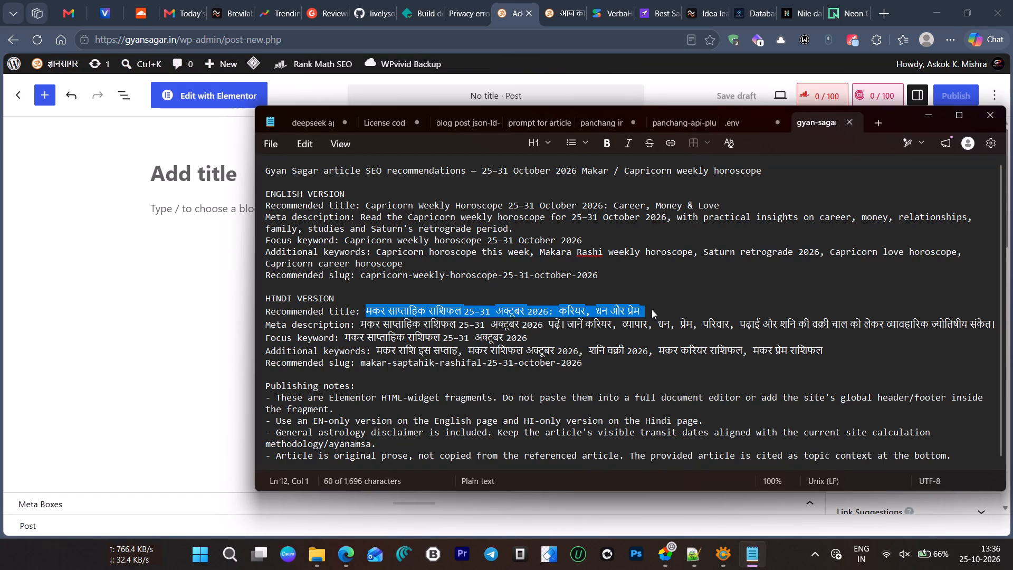
click(202, 166)
key(ctrl+v)
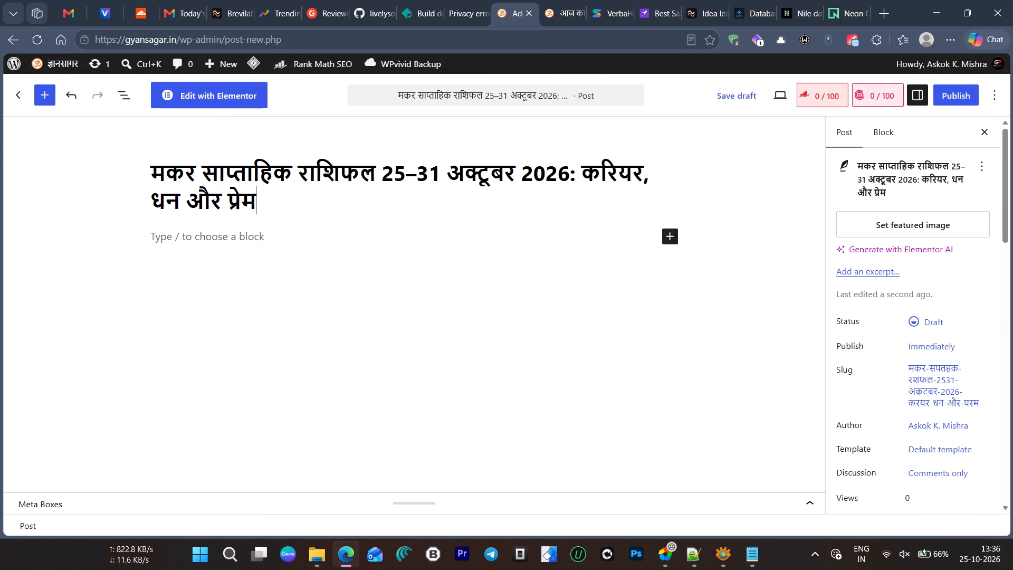
Upload मकर राशि साप्ताहिक राशिफल_ वक्री शनि.webp from the blog folder, paste the Hindi title as alt text, and set it as featured image.
click(916, 224)
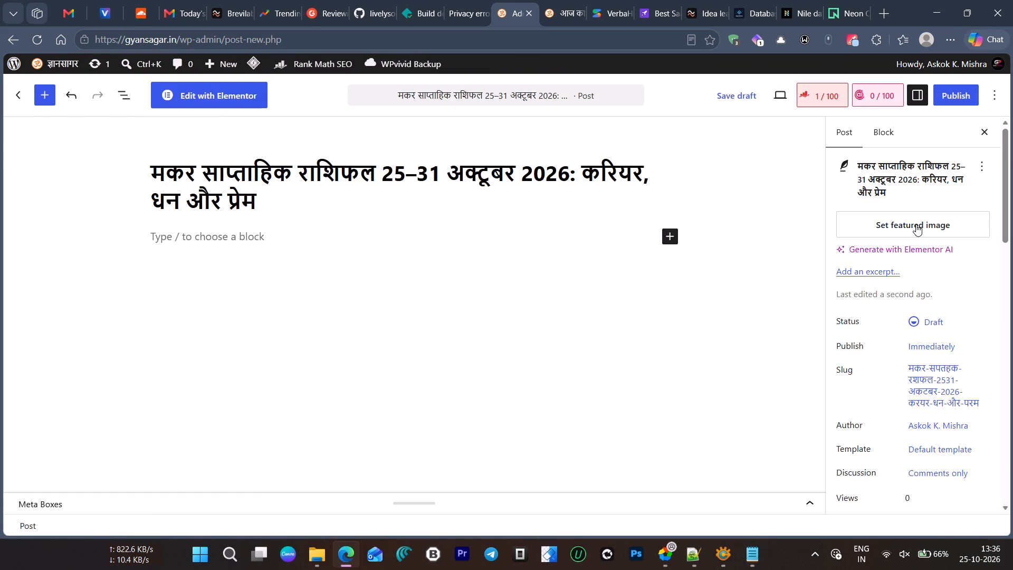
click(41, 112)
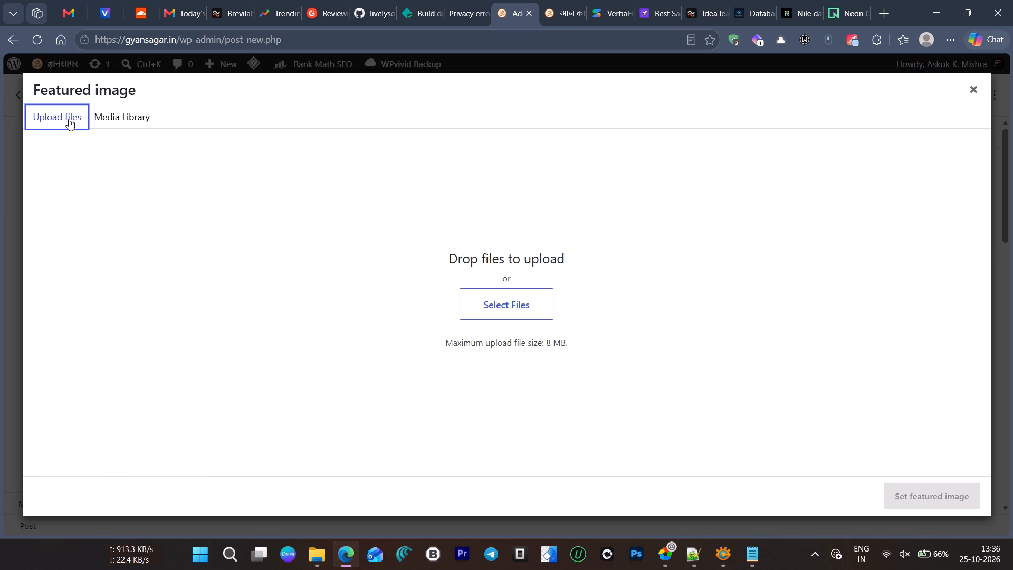
click(515, 293)
scroll(555, 303, down, 8)
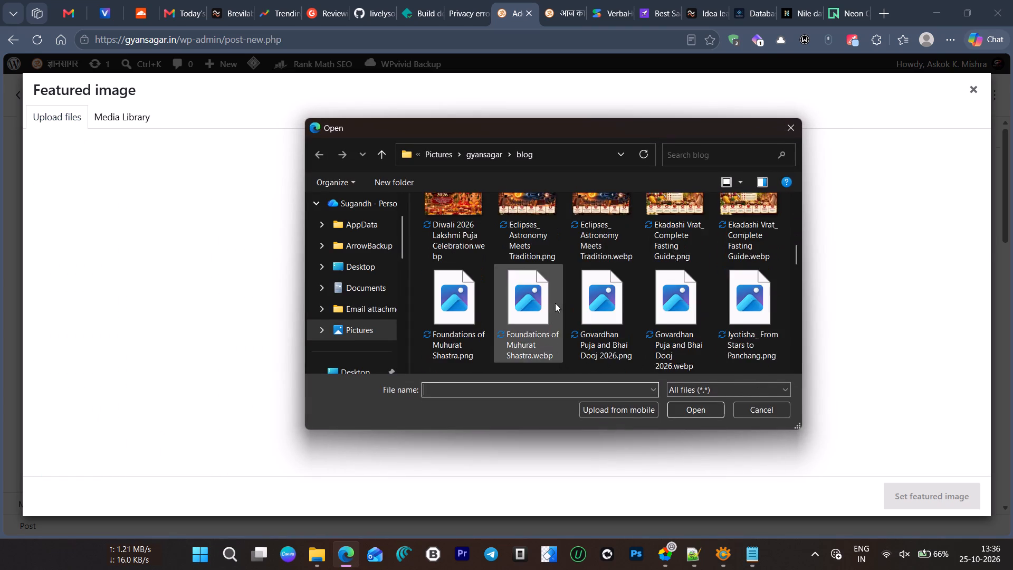
scroll(555, 303, down, 8)
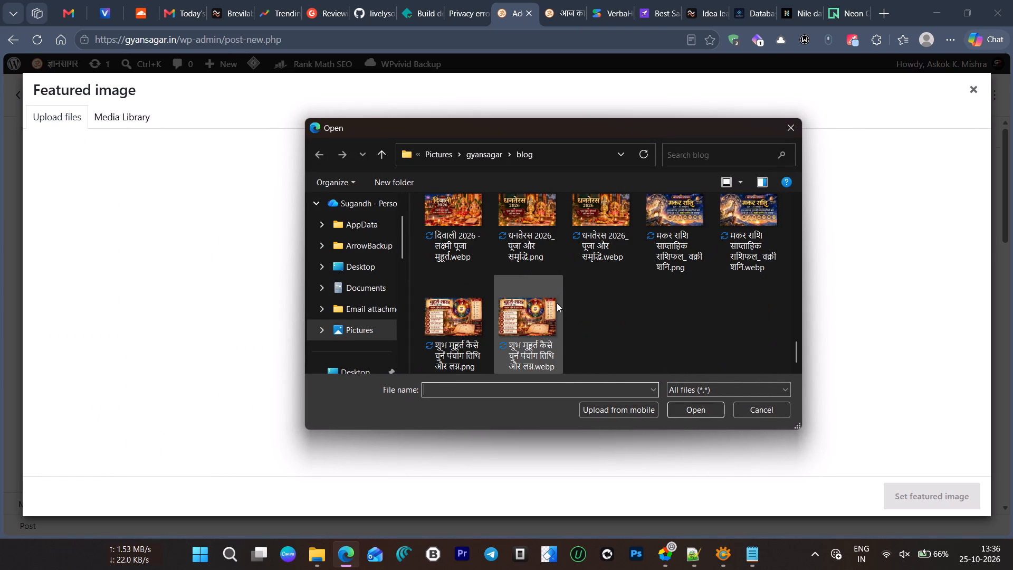
double_click(741, 243)
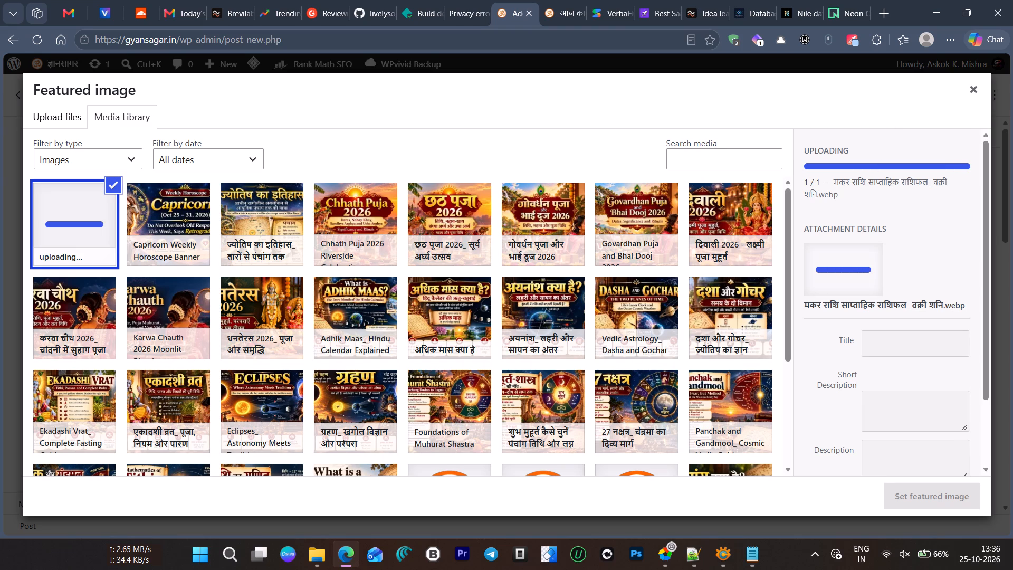
click(907, 367)
key(ctrl+v)
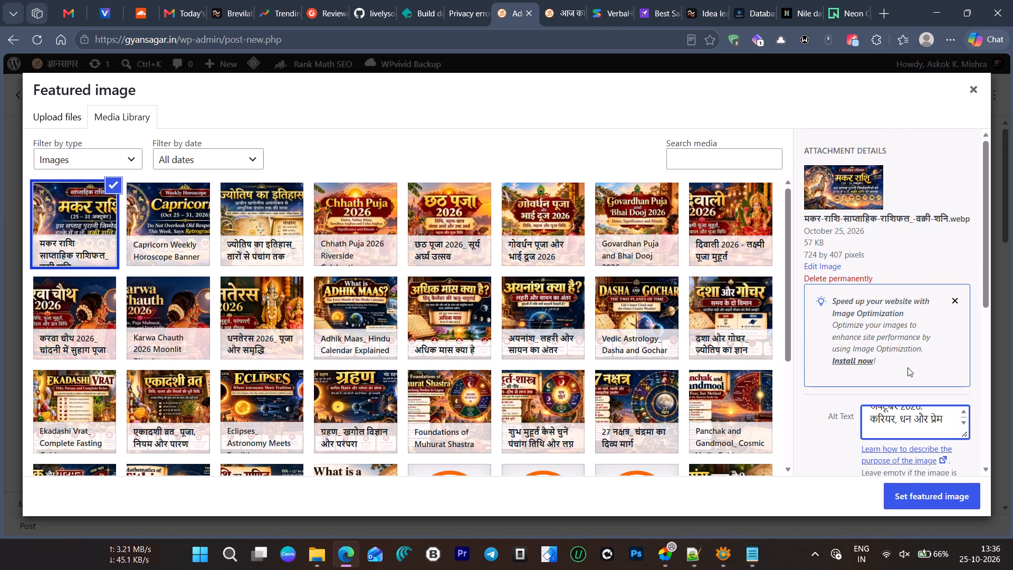
click(910, 493)
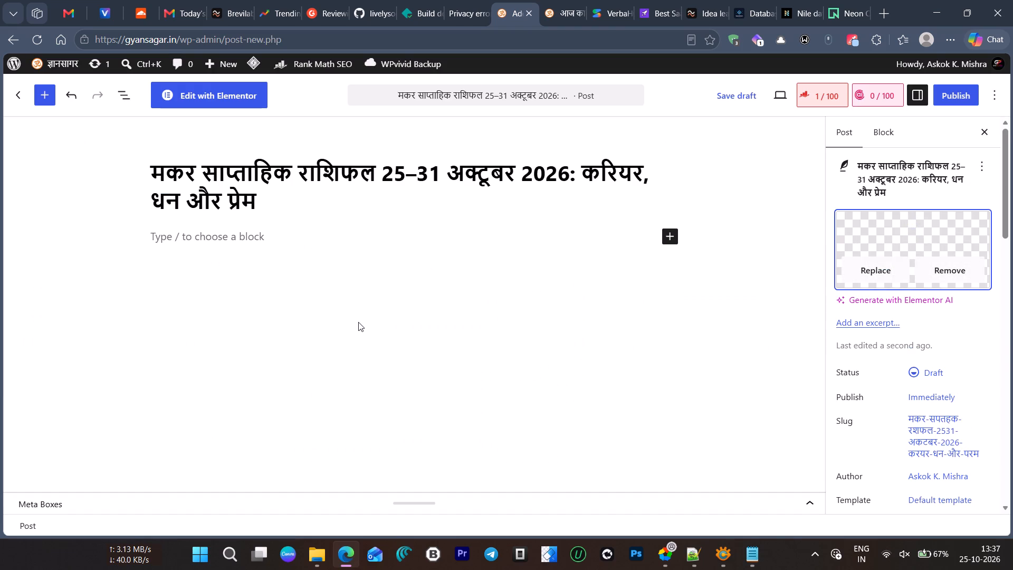
Assign the post to the ज्ञान category.
scroll(1002, 359, down, 3)
scroll(903, 385, down, 3)
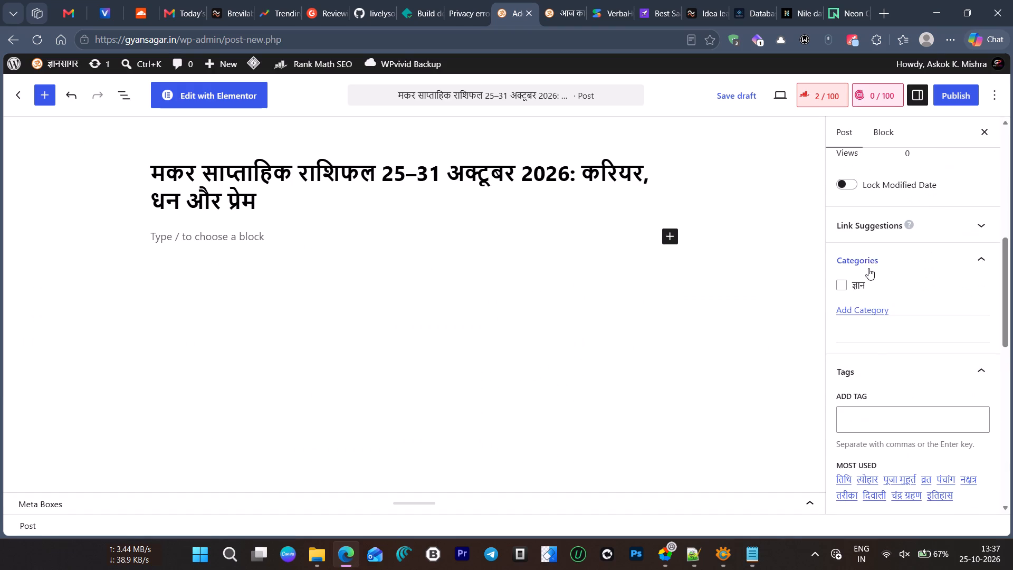
click(849, 290)
click(850, 287)
click(839, 286)
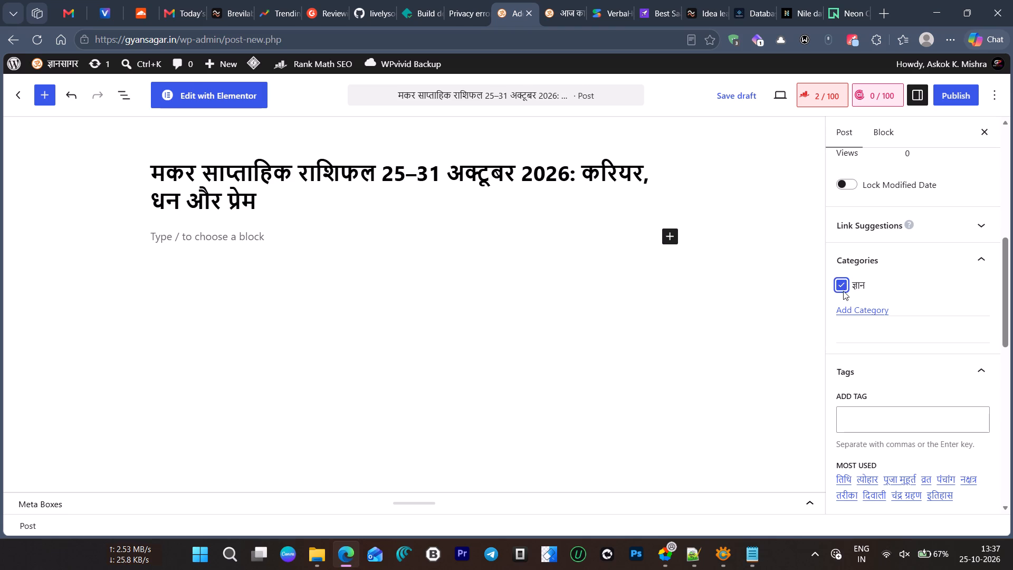
Add the word मकर, copied from the post title, as a tag.
scroll(868, 363, down, 2)
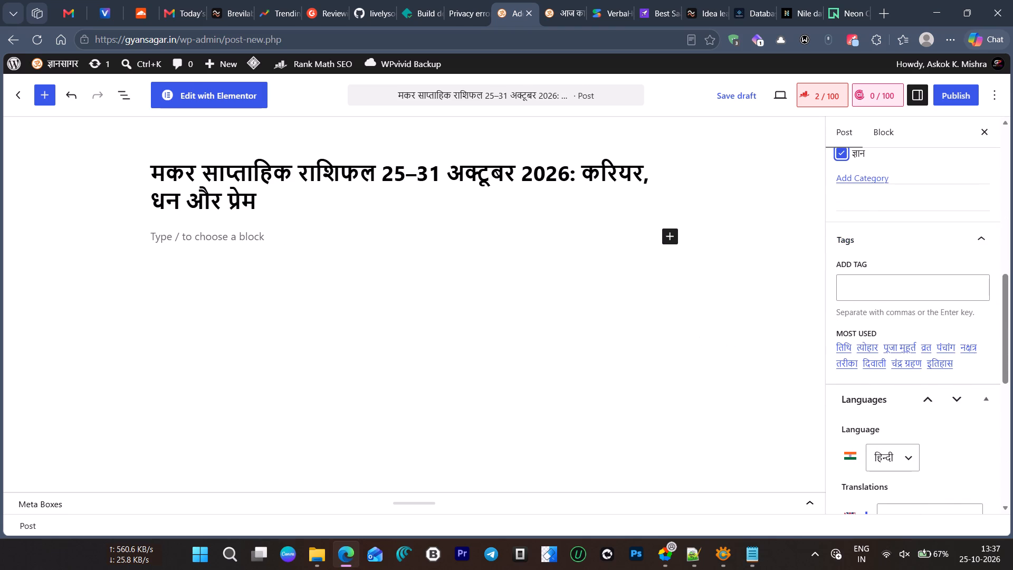
drag(150, 167, 192, 170)
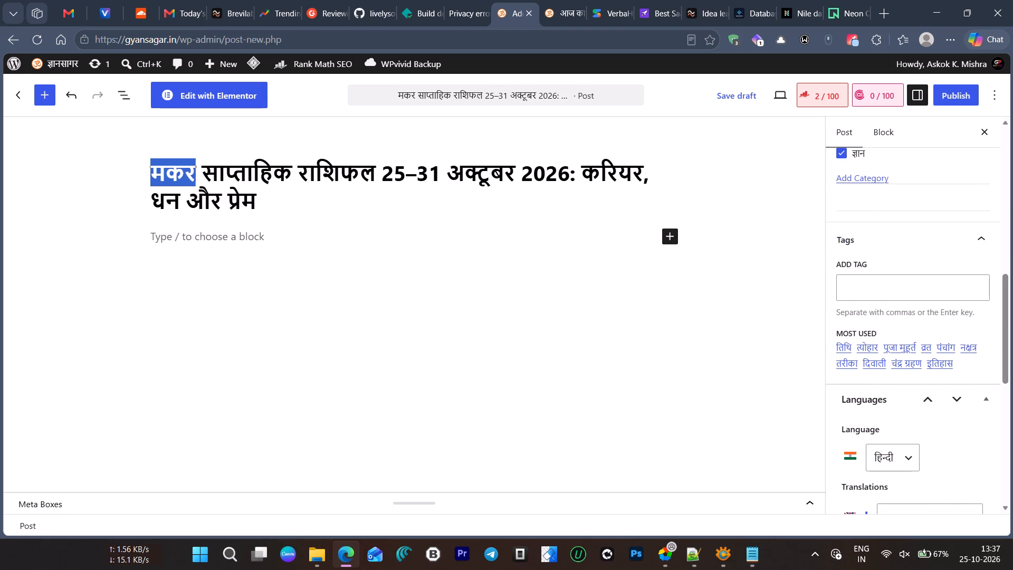
drag(192, 170, 193, 170)
key(ctrl+c)
click(863, 281)
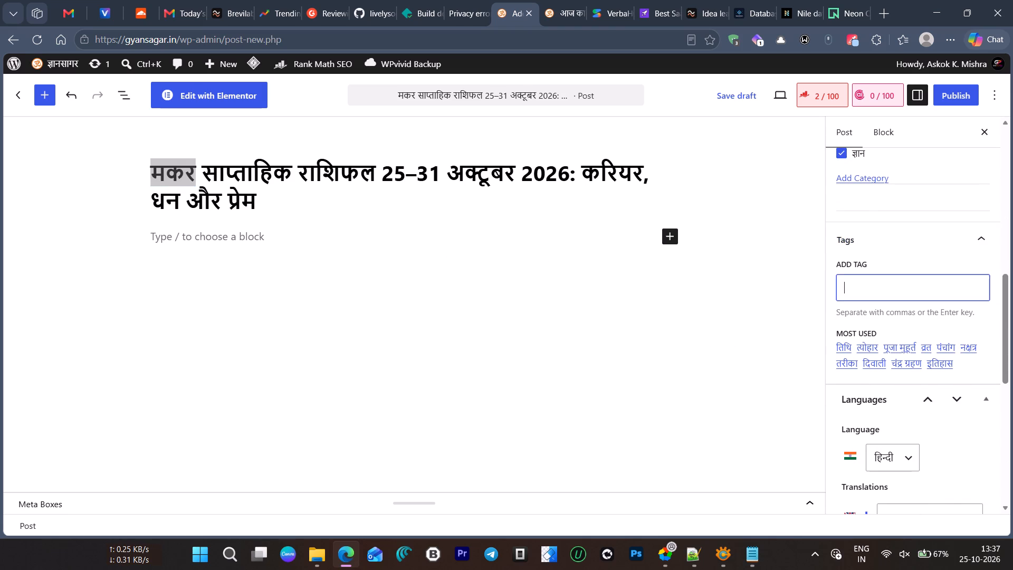
key(ctrl+v)
key(comma)
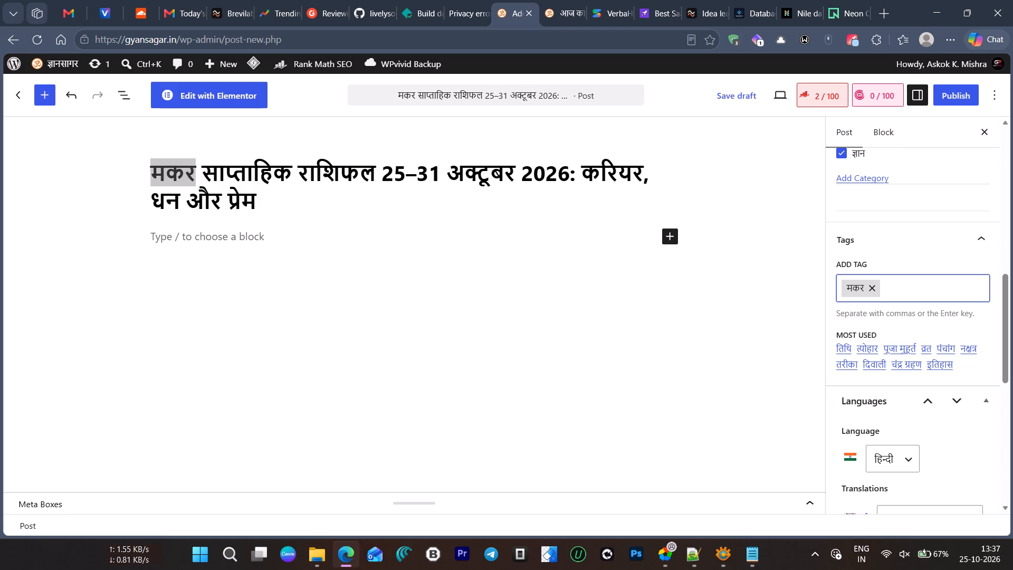
Add the tags साप्ताहिक राशिफल and राशिफल, using wording copied from the post title.
drag(206, 165, 251, 165)
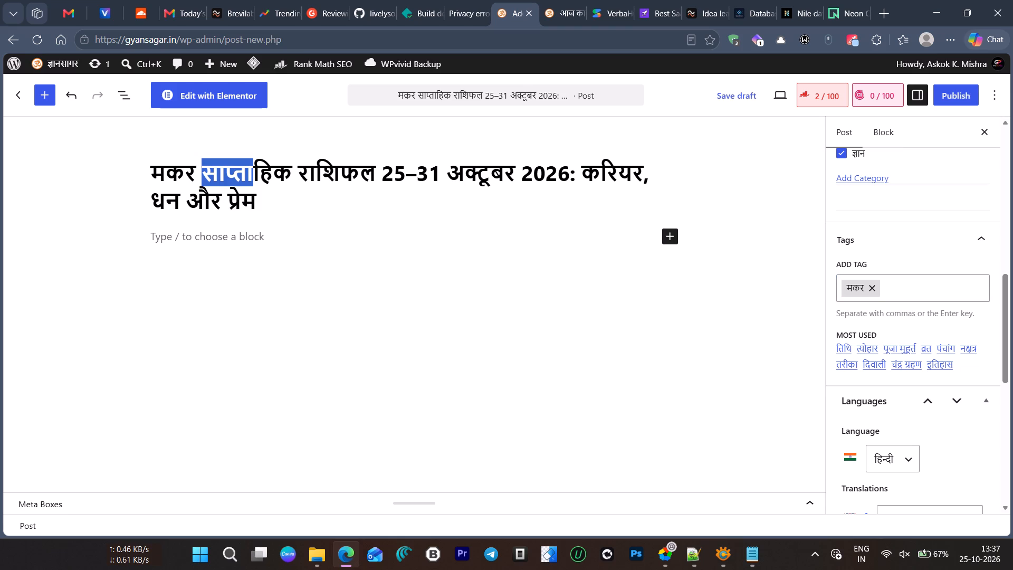
drag(251, 165, 375, 173)
key(ctrl+c)
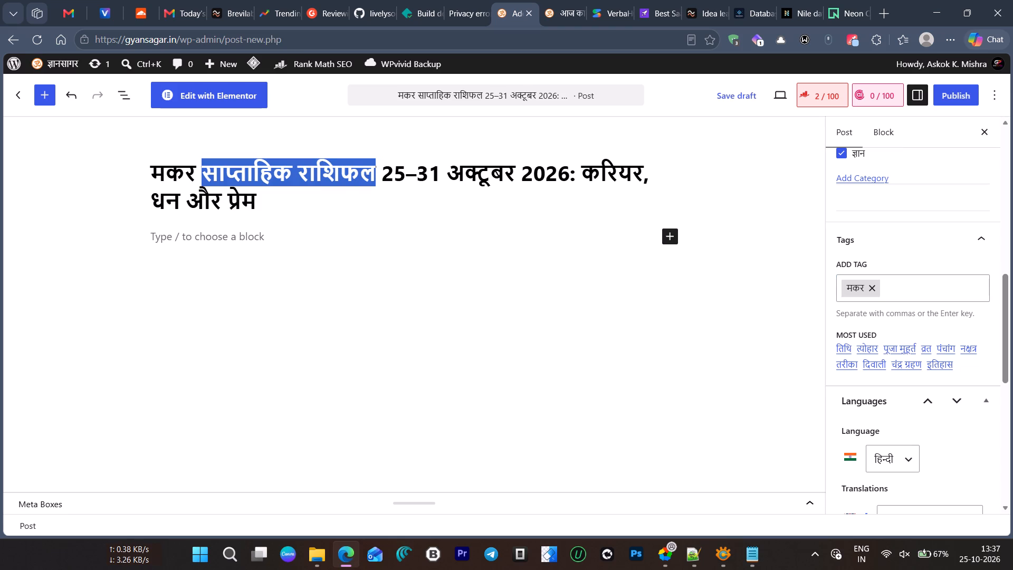
ctrl+click(961, 278)
key(ctrl+v)
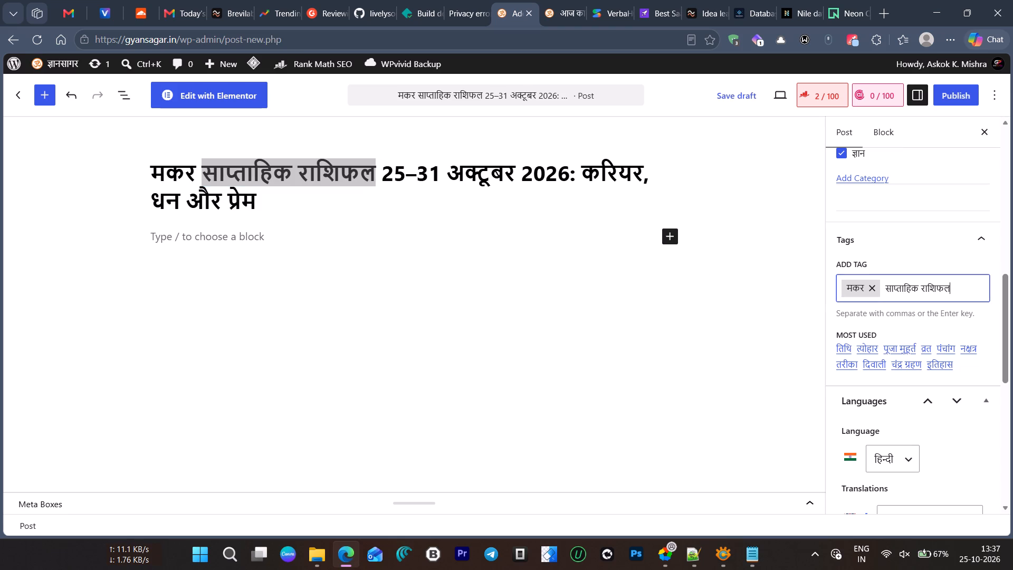
drag(922, 290, 952, 292)
key(ctrl+c)
key(Right)
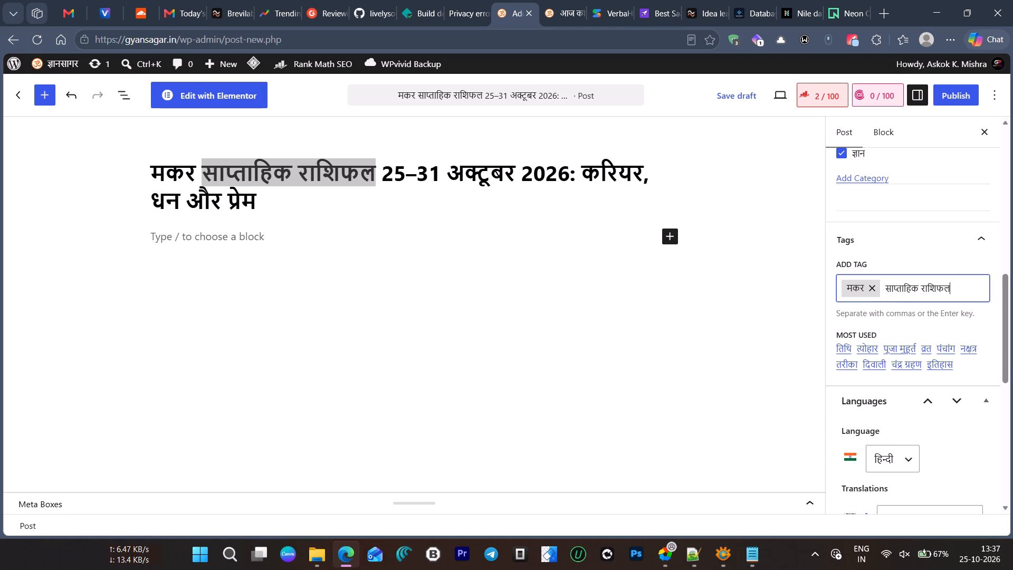
key(comma)
key(ctrl+v)
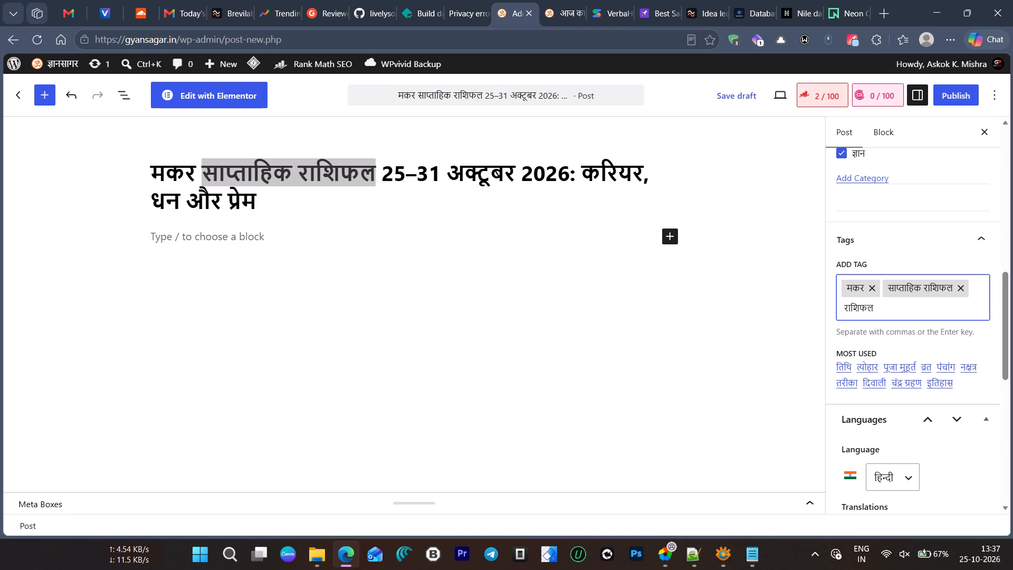
key(comma)
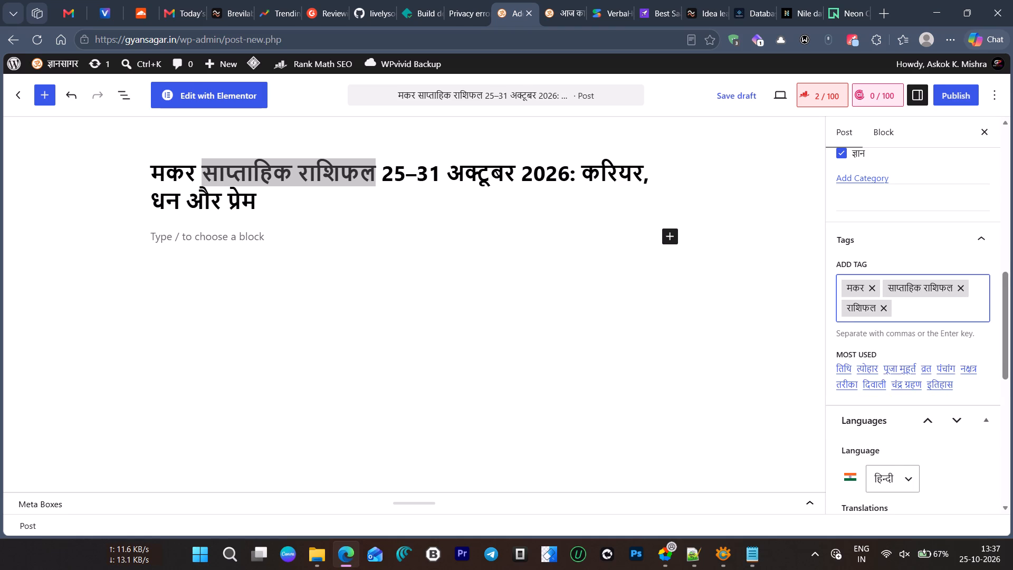
Add अक्टूबर 2026 from the post title as a tag and try adding the most-used tag तिथि.
drag(448, 172, 564, 163)
key(ctrl+c)
ctrl+click(938, 308)
key(ctrl+v)
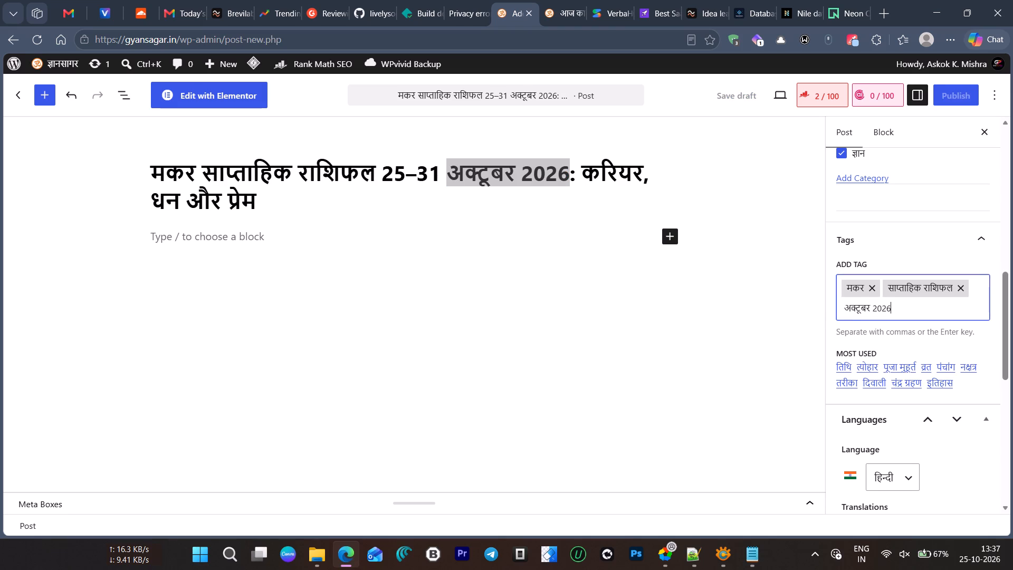
key(comma)
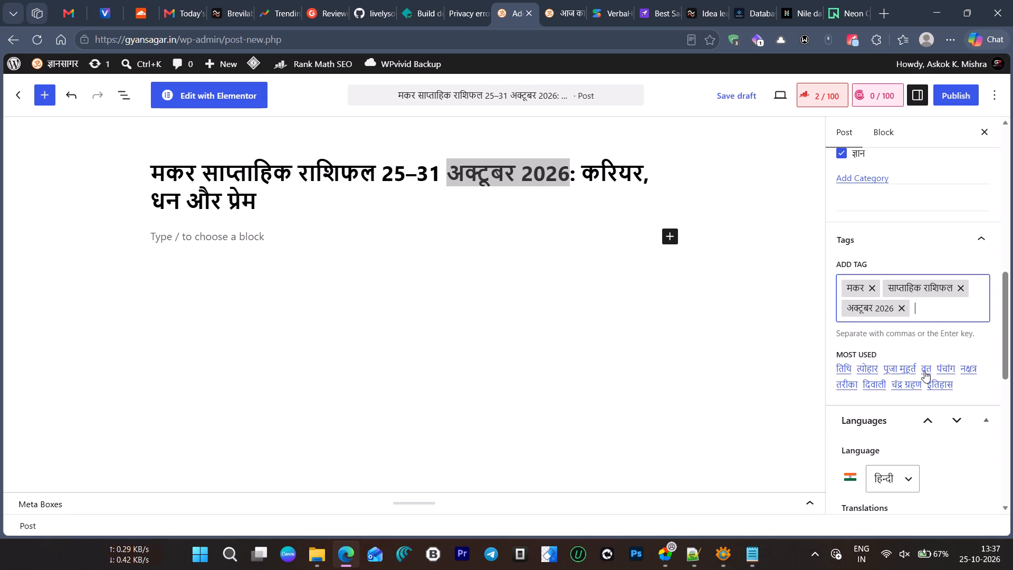
click(844, 367)
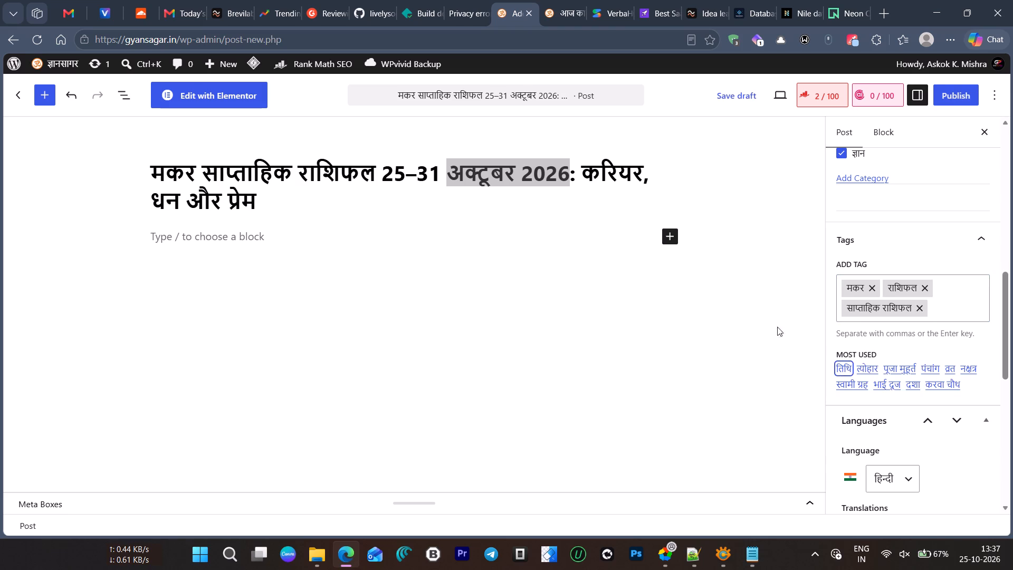
Add the tags करियर and धन, using wording copied from the post title.
drag(580, 169, 638, 170)
key(ctrl+c)
click(944, 311)
key(ctrl+v)
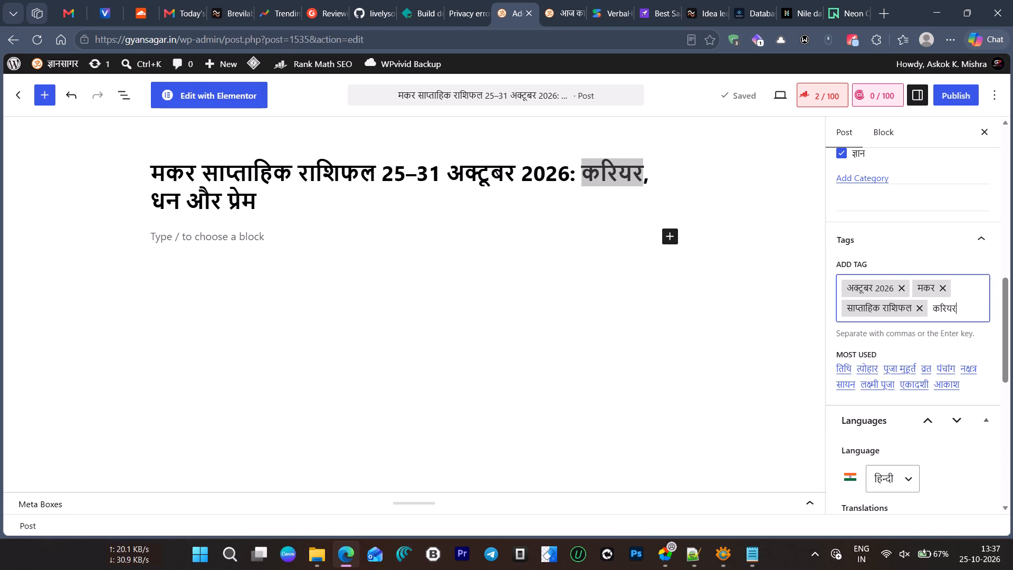
key(comma)
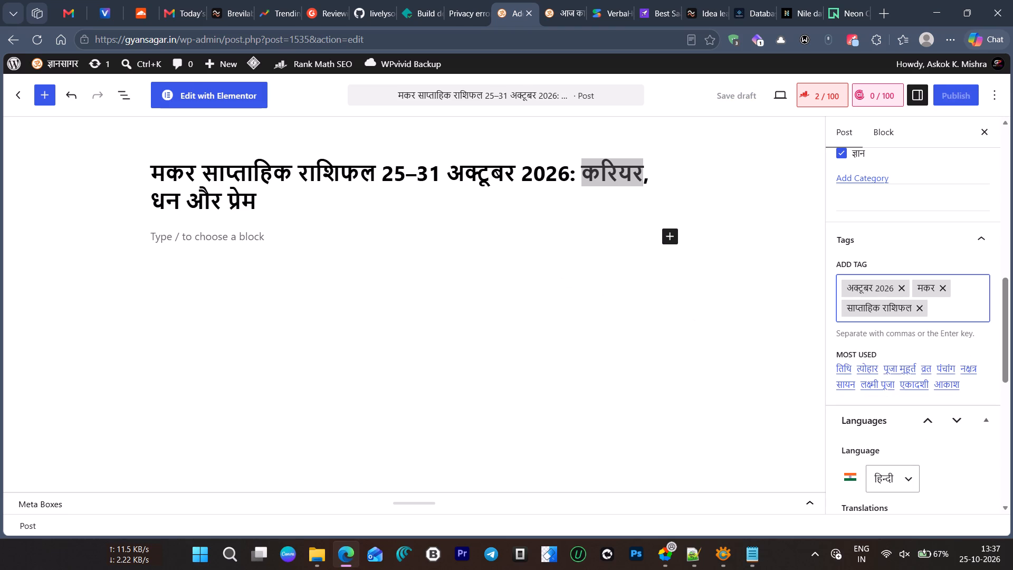
drag(152, 194, 176, 196)
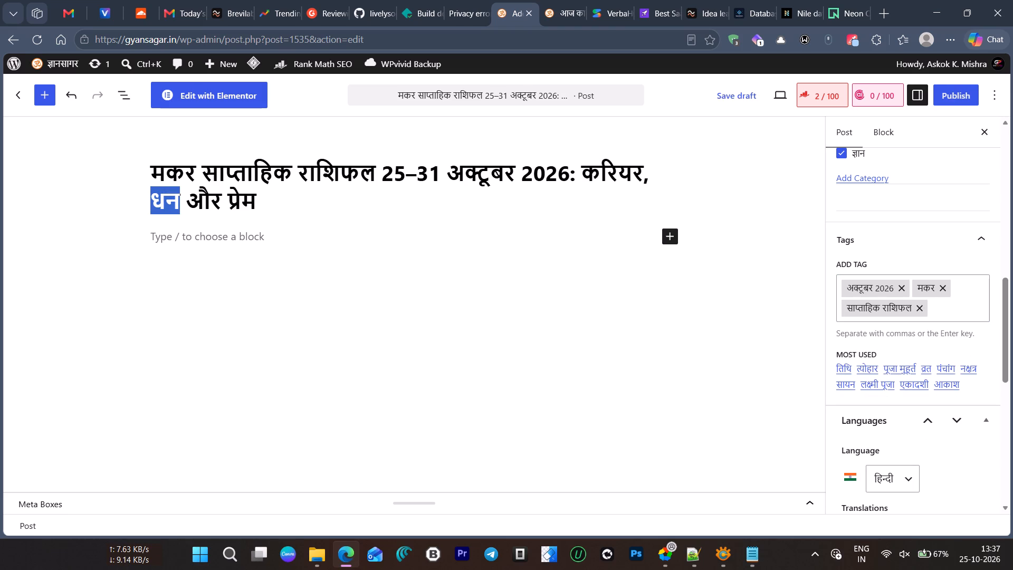
key(ctrl+c)
ctrl+click(972, 313)
key(ctrl+v)
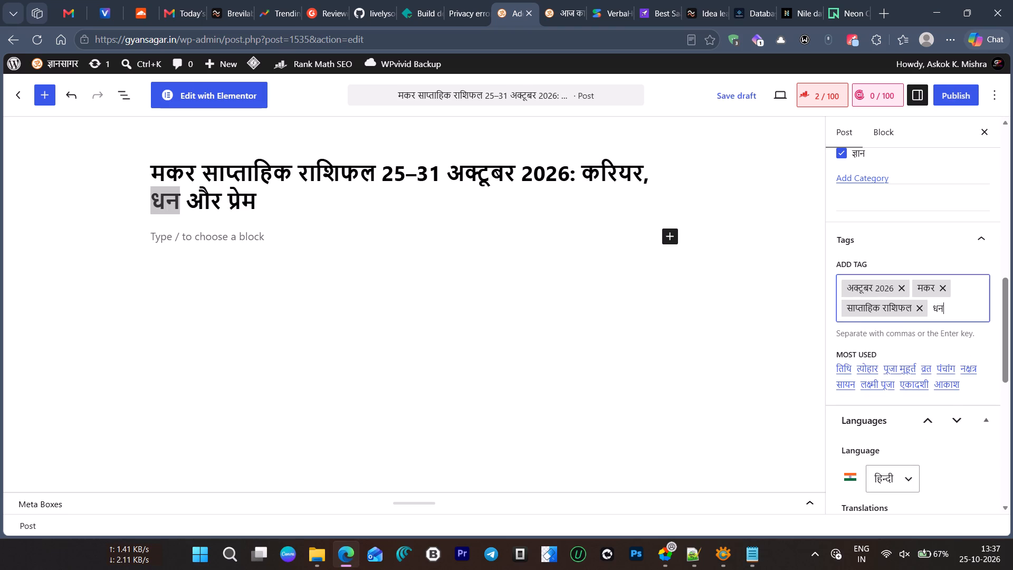
key(comma)
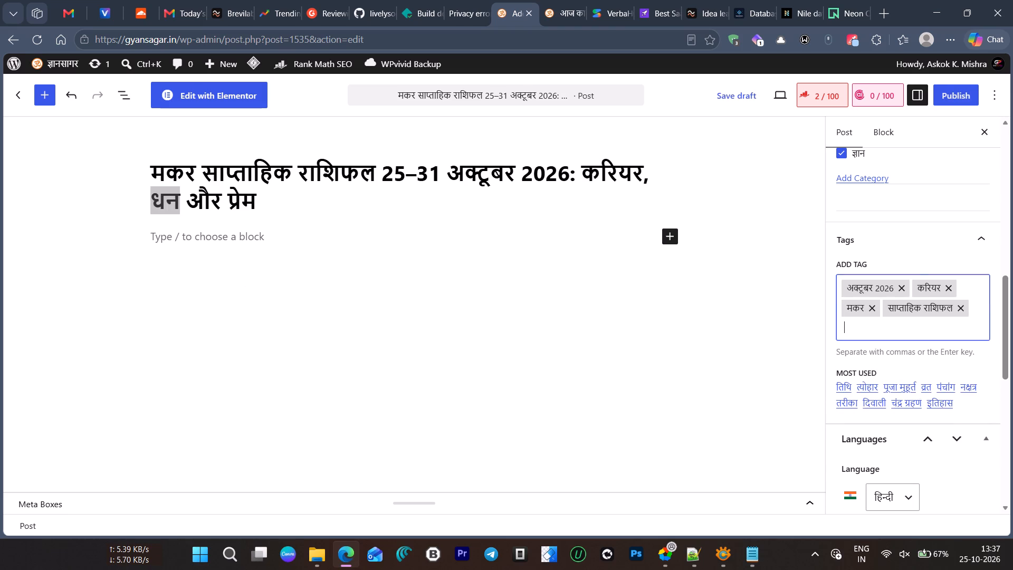
Add the word प्रेम, copied from the post title, as a tag.
drag(234, 197, 245, 197)
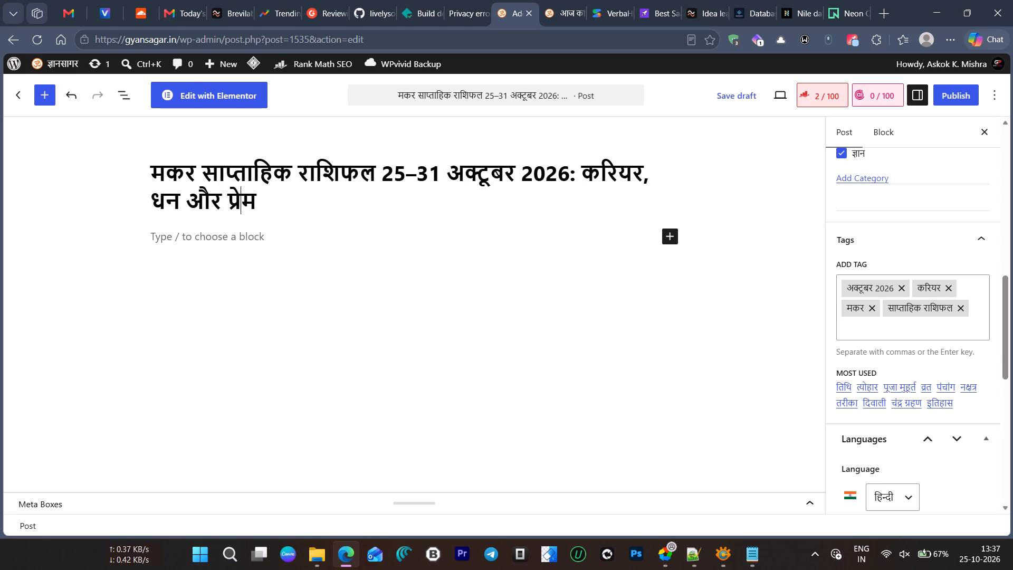
drag(232, 192, 251, 193)
key(ctrl+c)
click(896, 320)
key(ctrl+v)
key(comma)
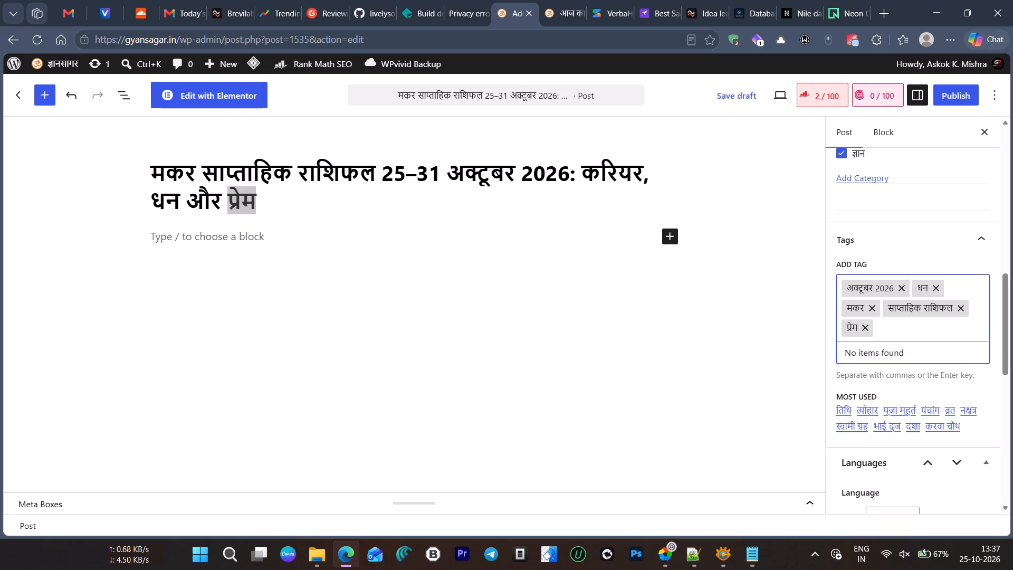
Find the Capricorn Weekly Horoscope post with "cap" and link it as the English translation.
scroll(905, 360, down, 4)
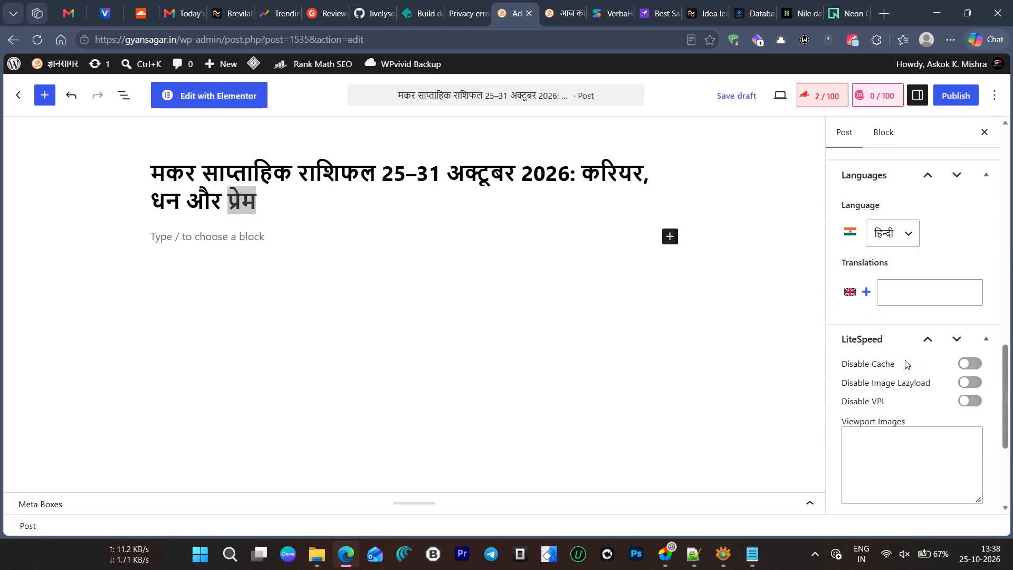
click(907, 293)
text(cap)
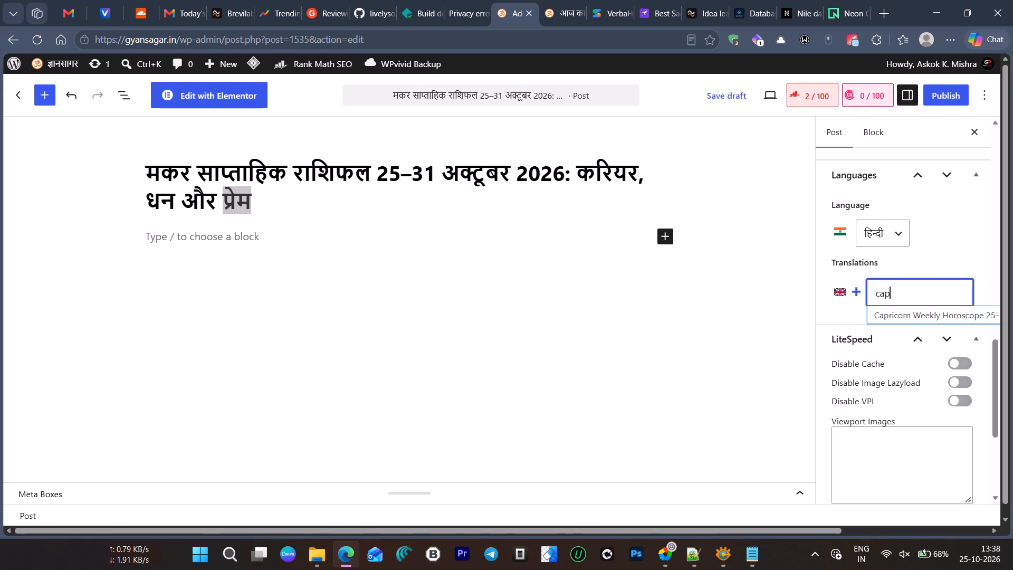
click(913, 315)
Open the post's Rank Math SEO settings and copy the Hindi meta description from the SEO notes in Notepad.
scroll(891, 328, up, 5)
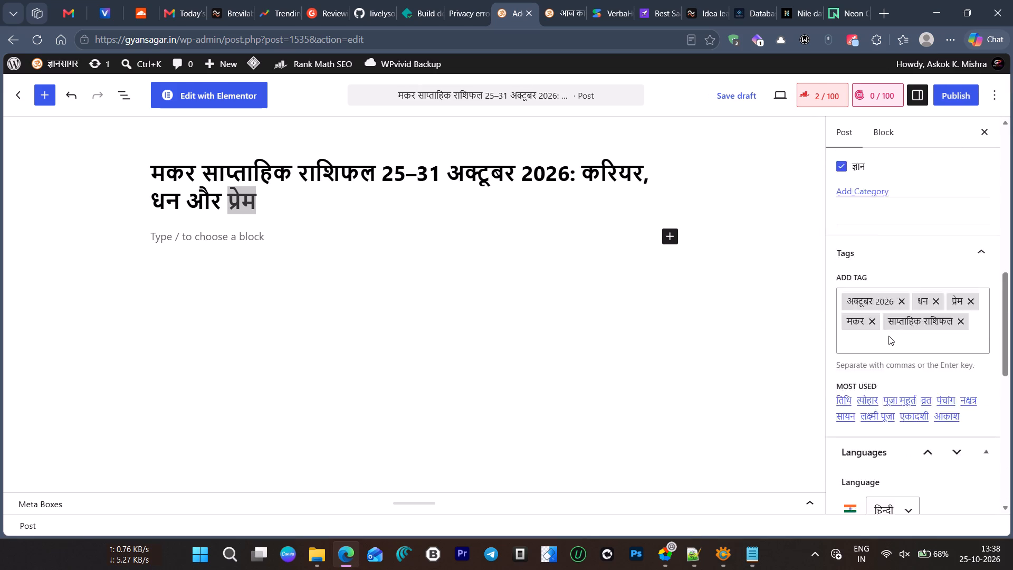
scroll(888, 336, up, 11)
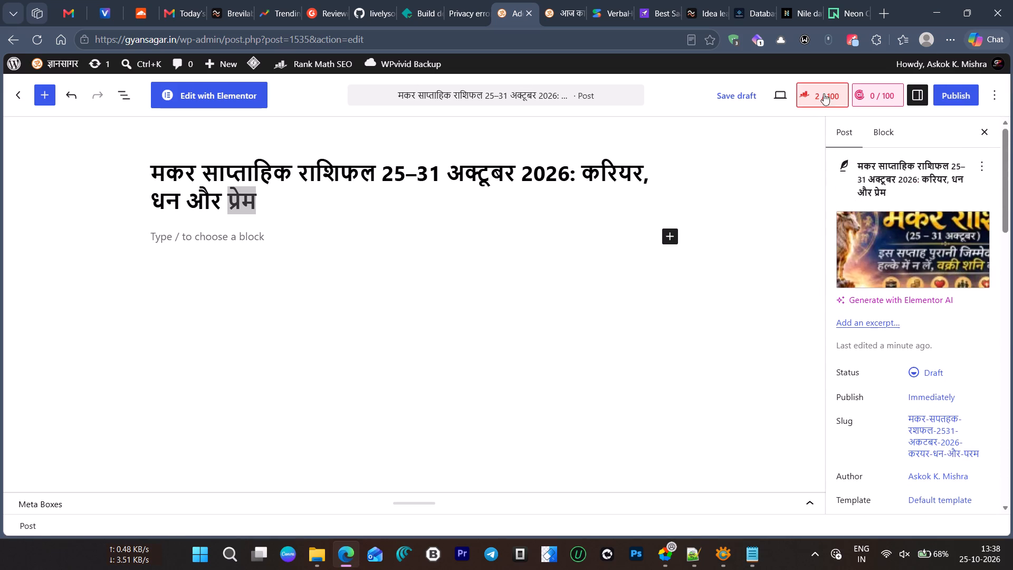
click(821, 89)
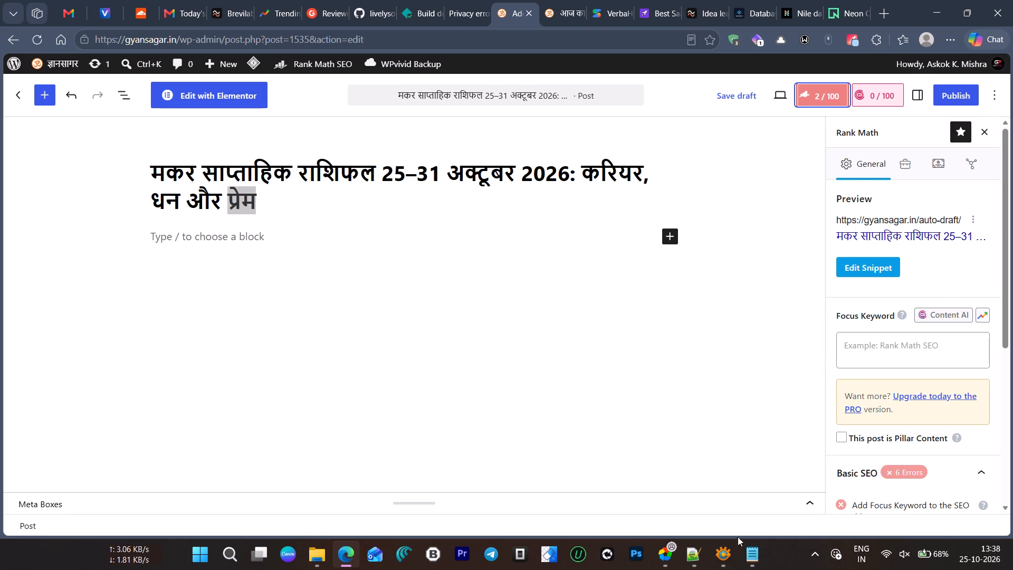
click(755, 559)
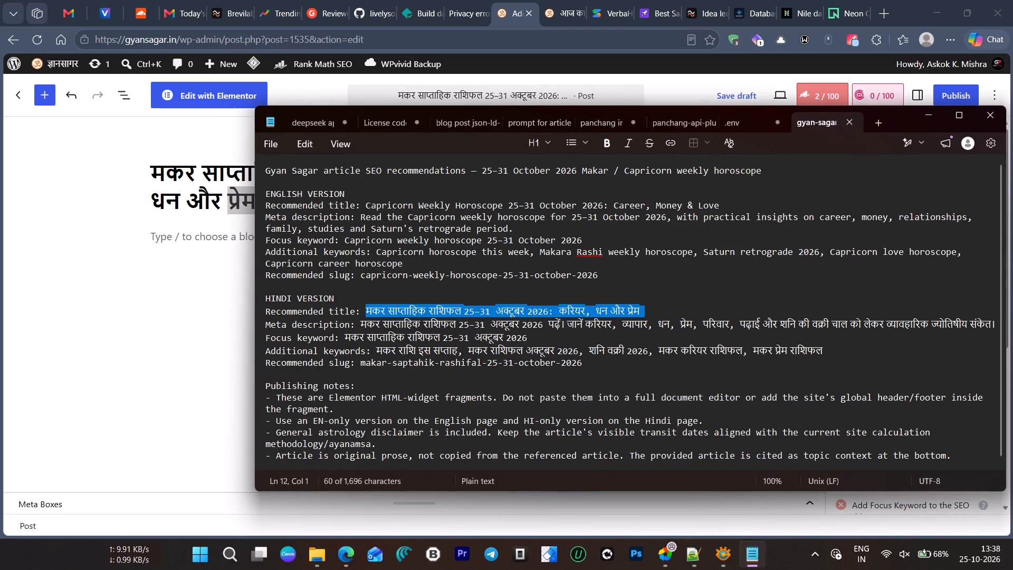
drag(360, 325, 1012, 316)
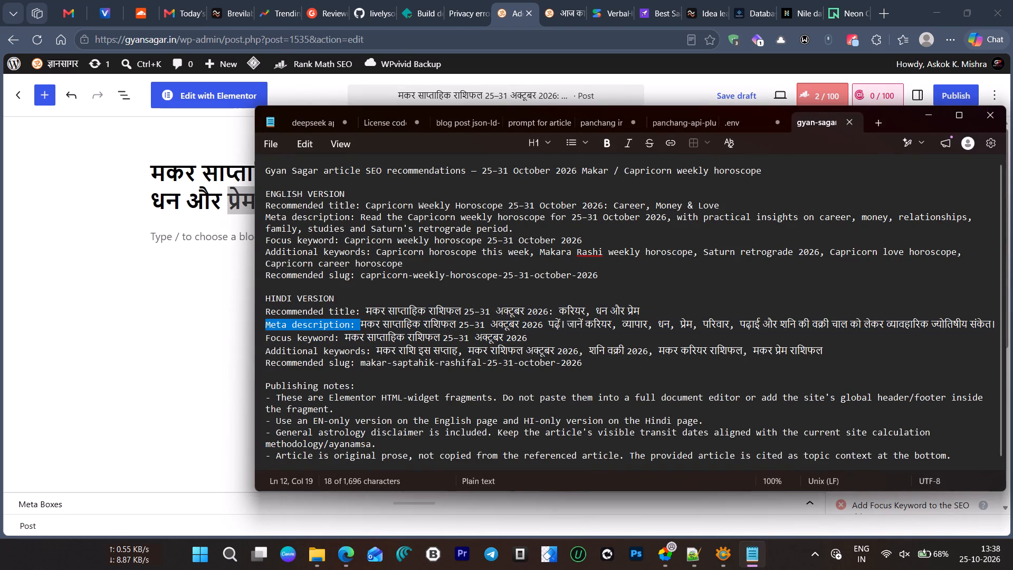
drag(1012, 316, 998, 322)
key(ctrl+c)
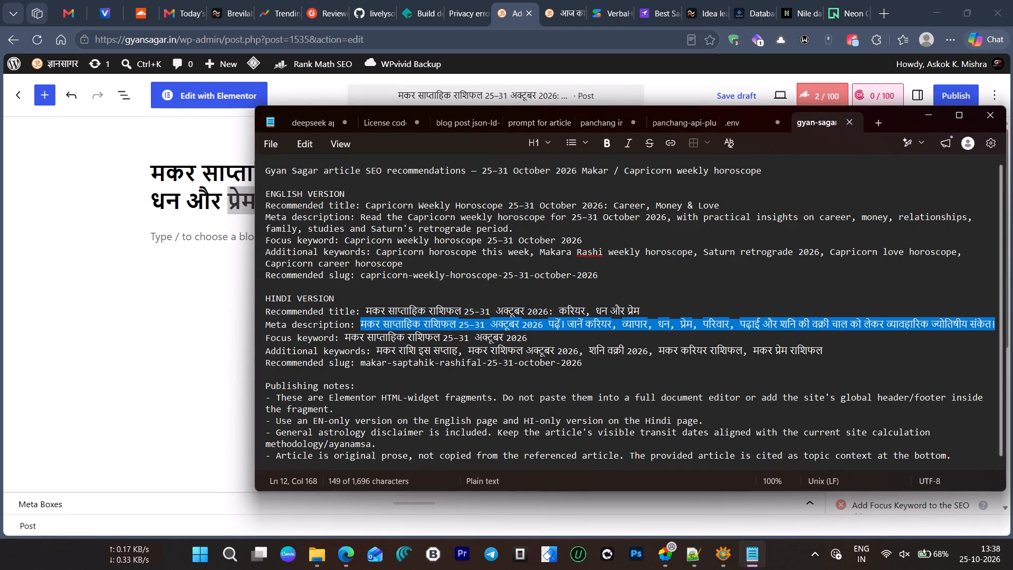
click(131, 312)
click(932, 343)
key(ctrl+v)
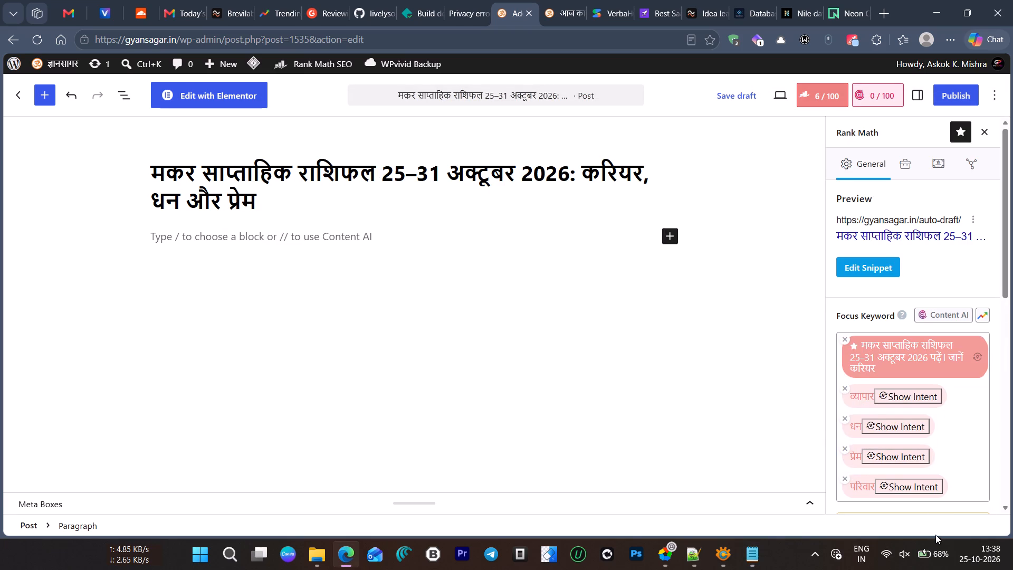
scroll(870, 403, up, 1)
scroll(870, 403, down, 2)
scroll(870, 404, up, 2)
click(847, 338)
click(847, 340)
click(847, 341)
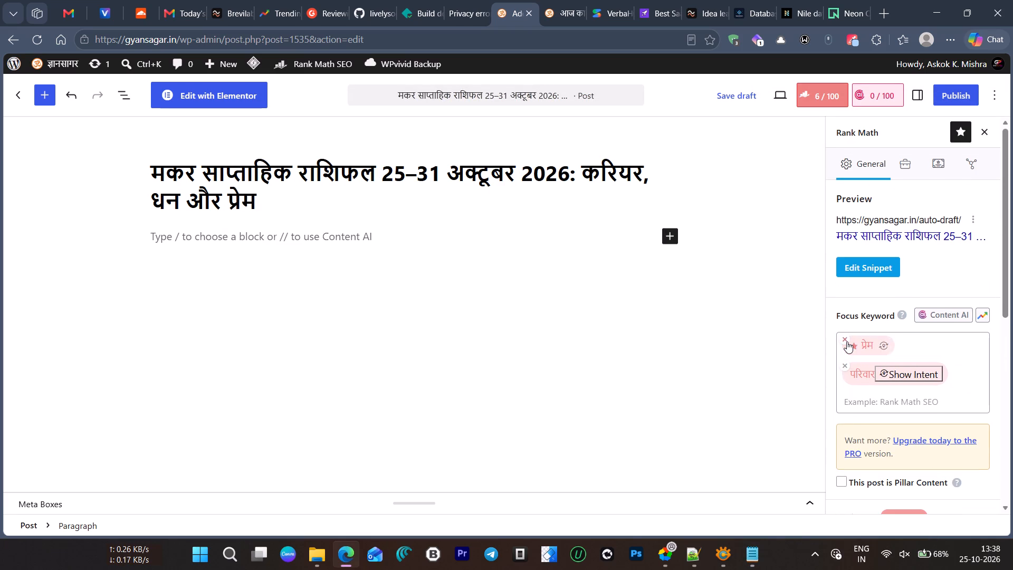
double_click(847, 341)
Insert the copied Hindi meta description as the post's Rank Math snippet description and close the snippet editor.
click(866, 270)
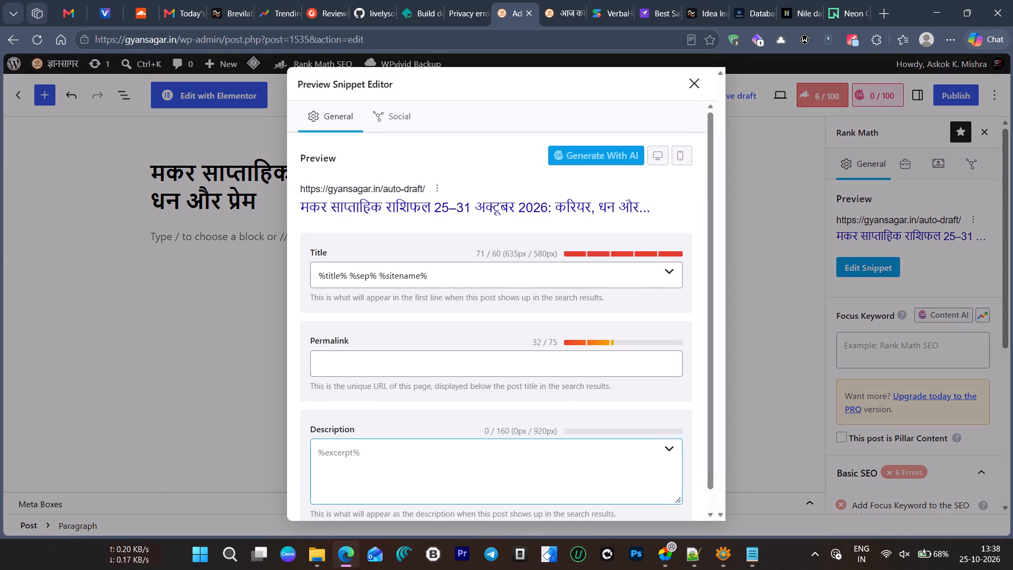
click(361, 455)
key(ctrl+v)
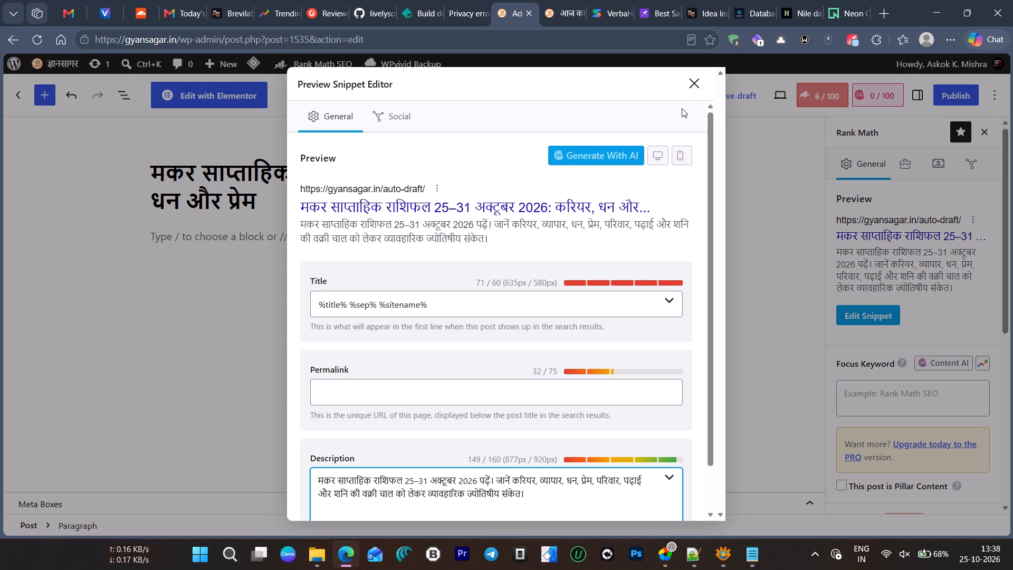
click(694, 89)
Set the focus keyword to मकर साप्ताहिक राशिफल 25–31 अक्टूबर 2026, copied from the Hindi section of the SEO notes.
click(758, 549)
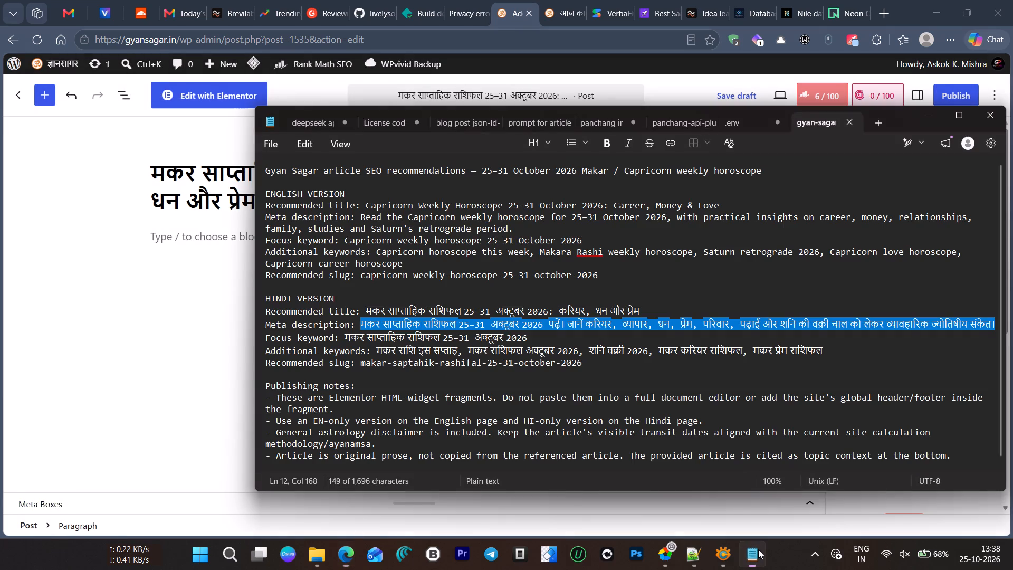
drag(345, 337, 460, 332)
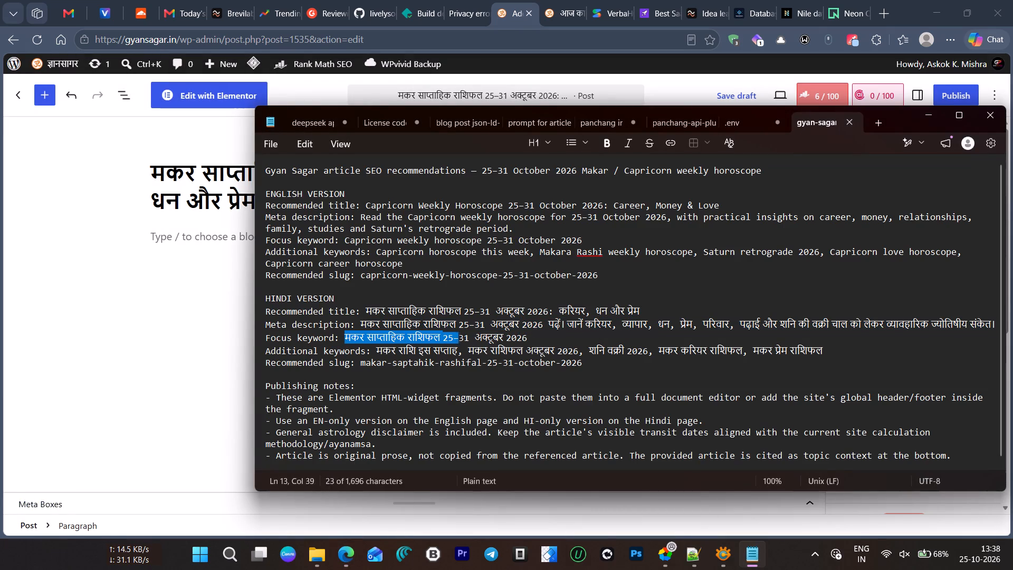
drag(460, 332, 526, 333)
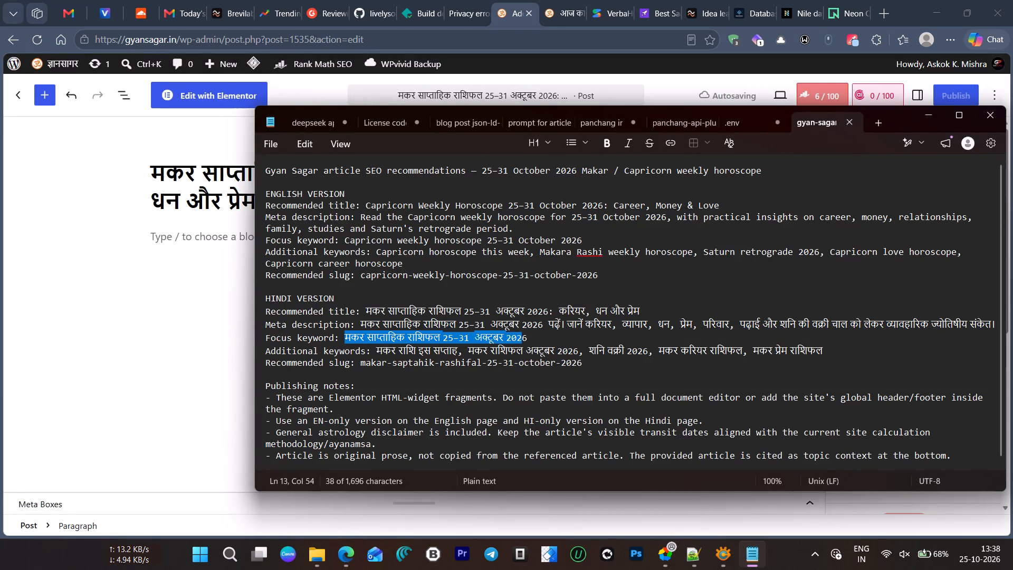
drag(526, 333, 531, 337)
key(ctrl+c)
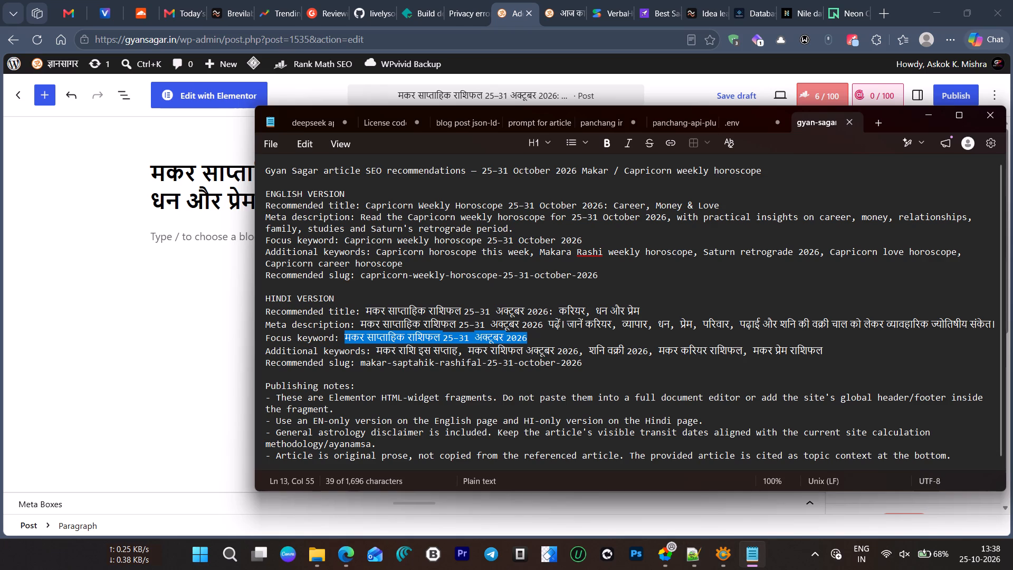
click(927, 119)
ctrl+click(875, 387)
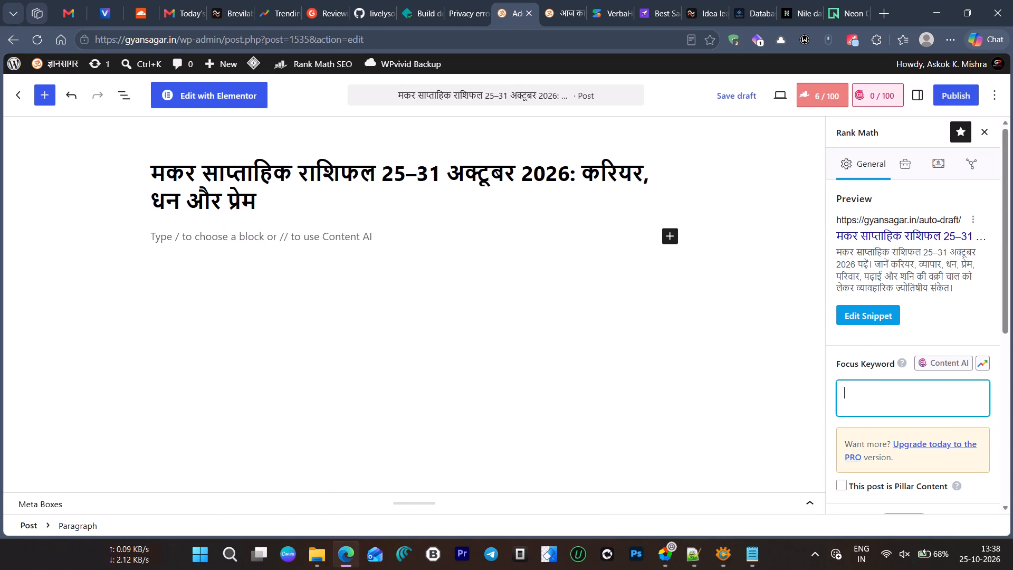
key(ctrl+v)
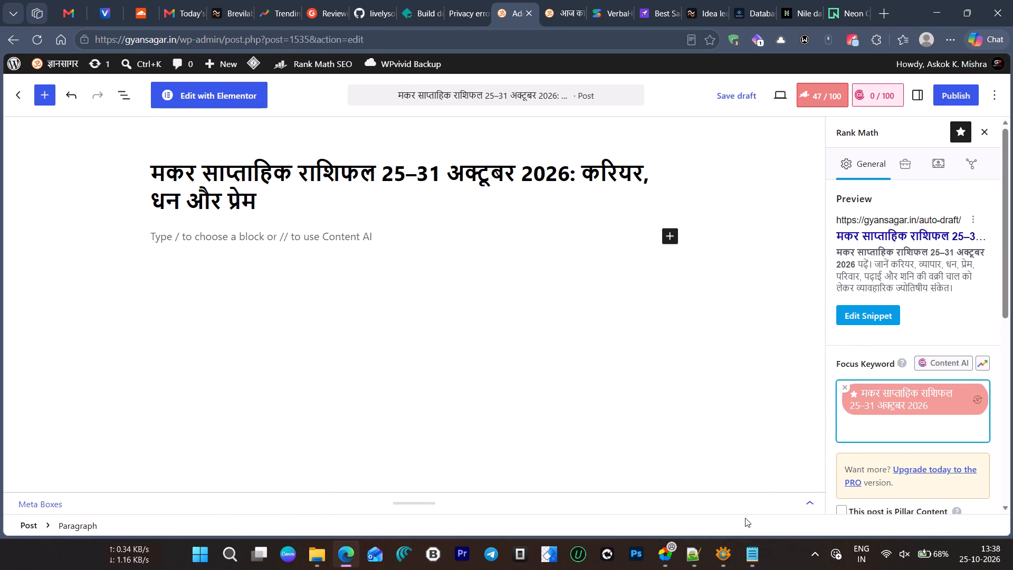
Enter मकर, copied from the Hindi additional keywords in the SEO notes, after the focus keyword.
click(754, 558)
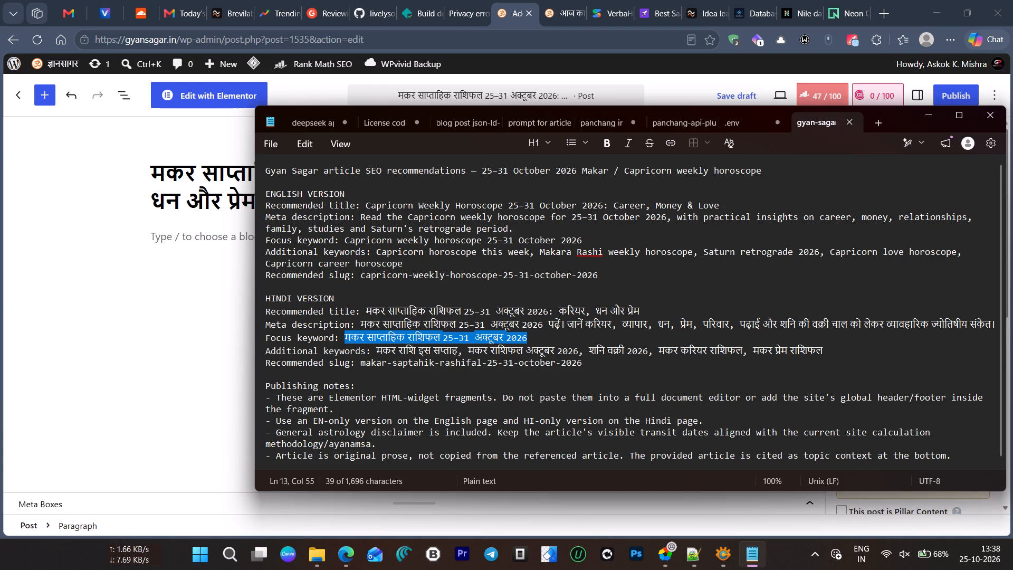
drag(377, 352, 394, 354)
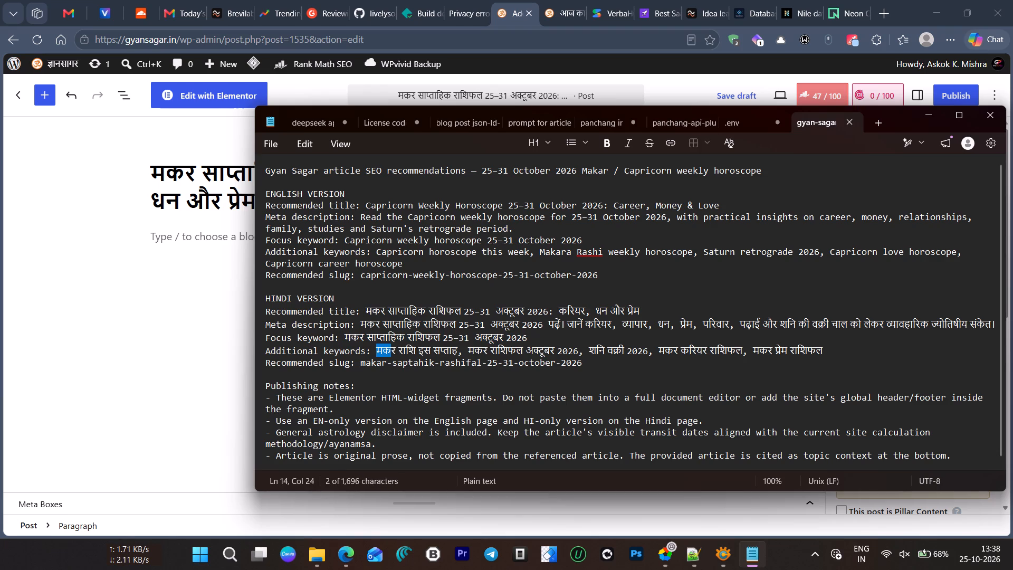
drag(394, 354, 395, 354)
key(ctrl+c)
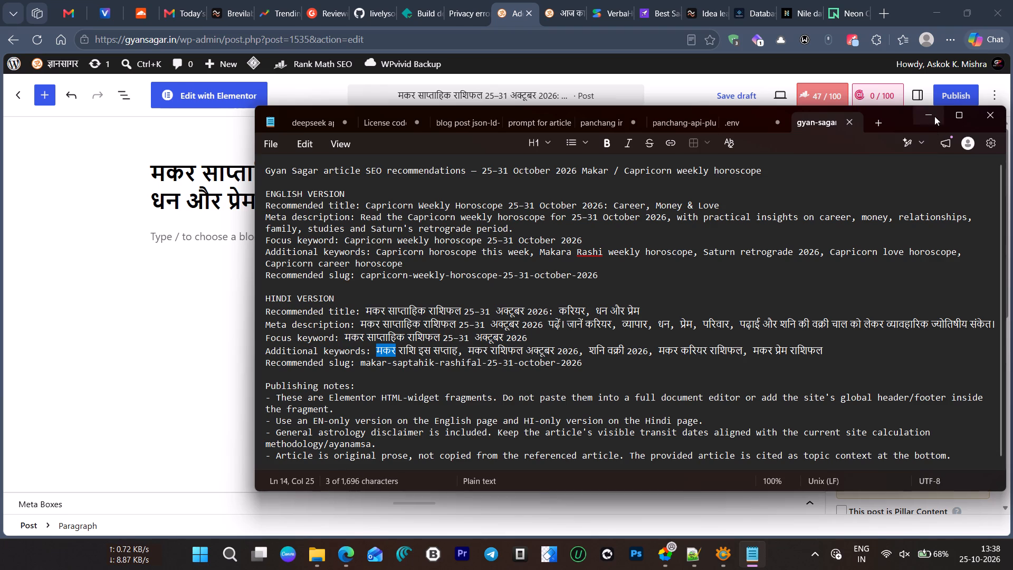
click(933, 115)
key(ctrl+v)
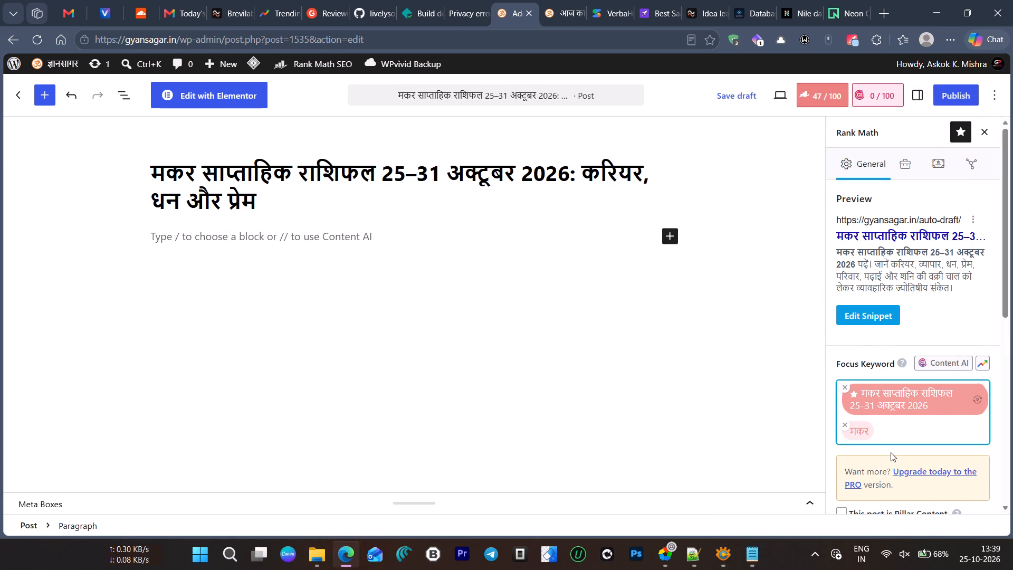
Add the Hindi additional keywords from मकर राशि इस सप्ताह through मकर करियर राशिफल, copied from the SEO notes, to the focus keywords.
click(751, 543)
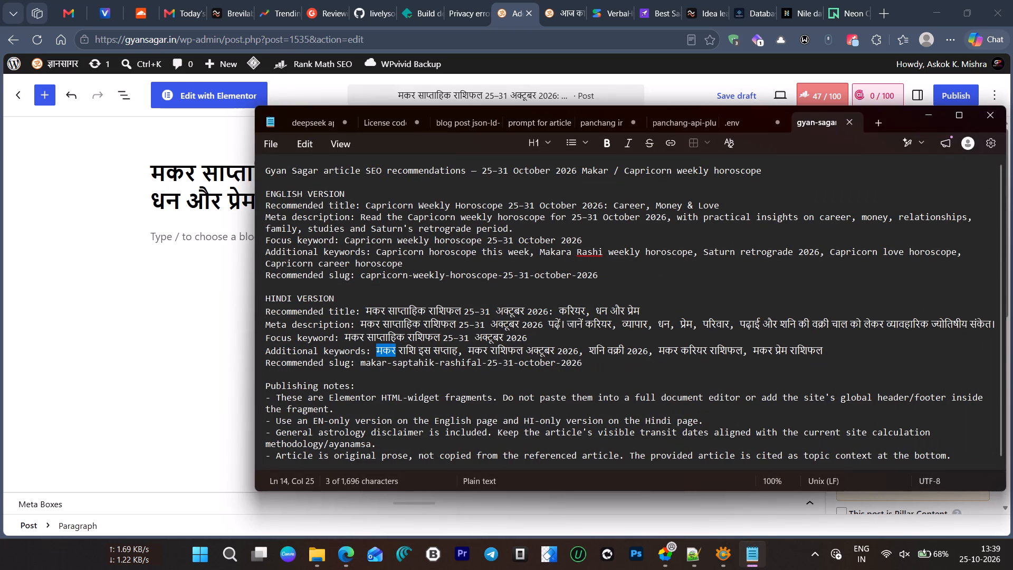
drag(375, 349, 667, 349)
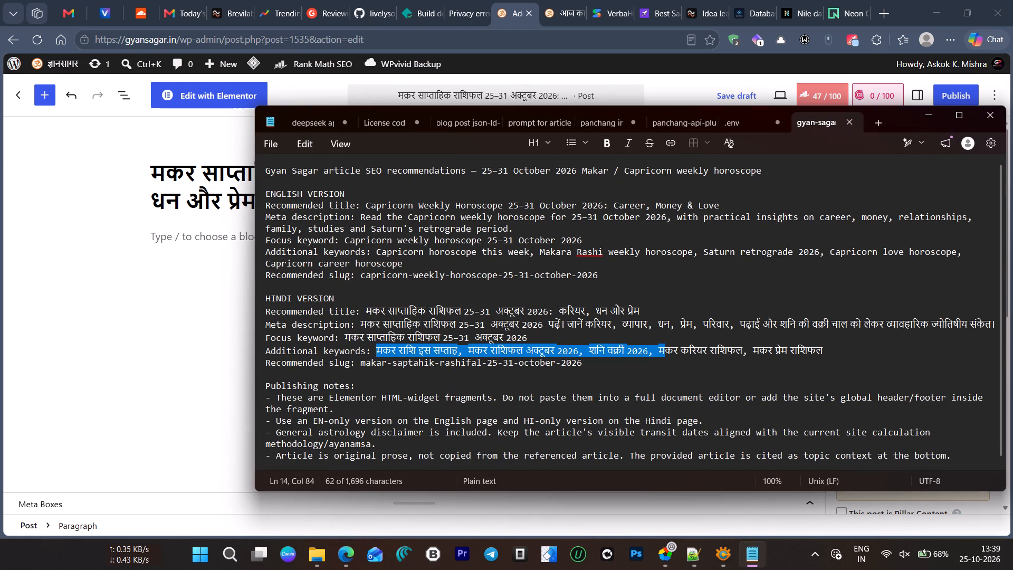
drag(667, 349, 741, 352)
key(ctrl+c)
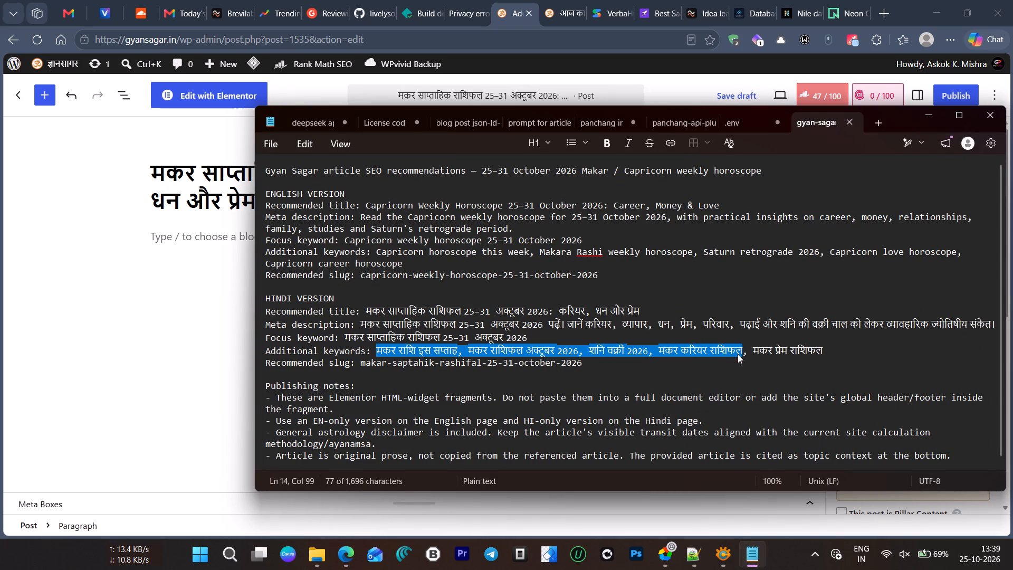
click(924, 119)
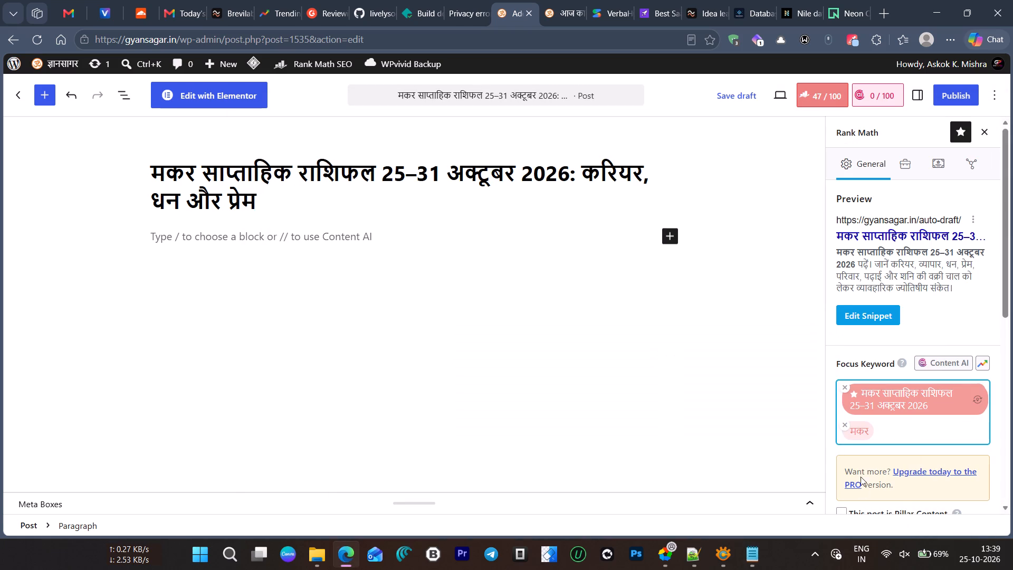
key(ctrl+v)
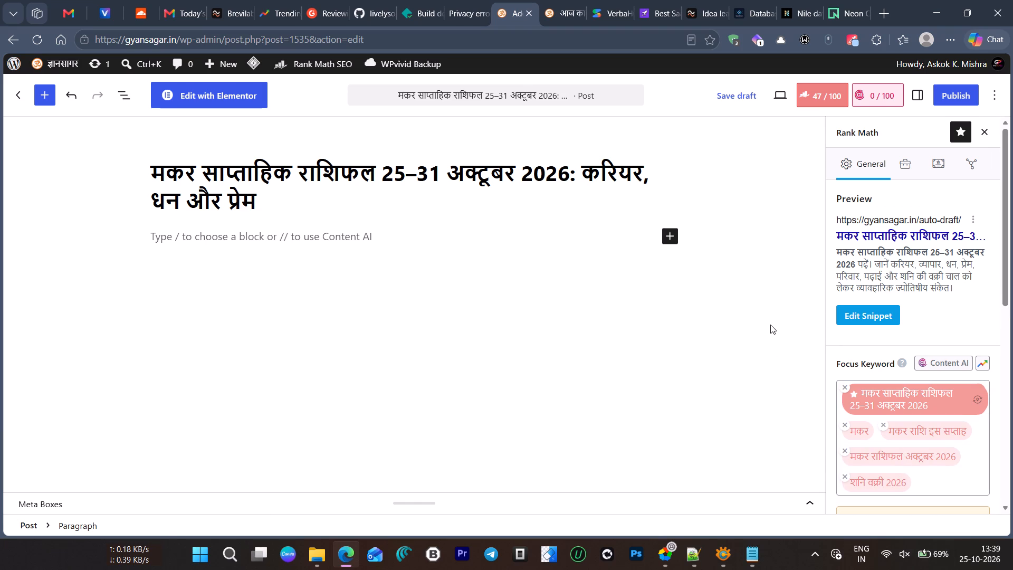
Save the Hindi post as a draft and open it in the Elementor editor.
click(738, 91)
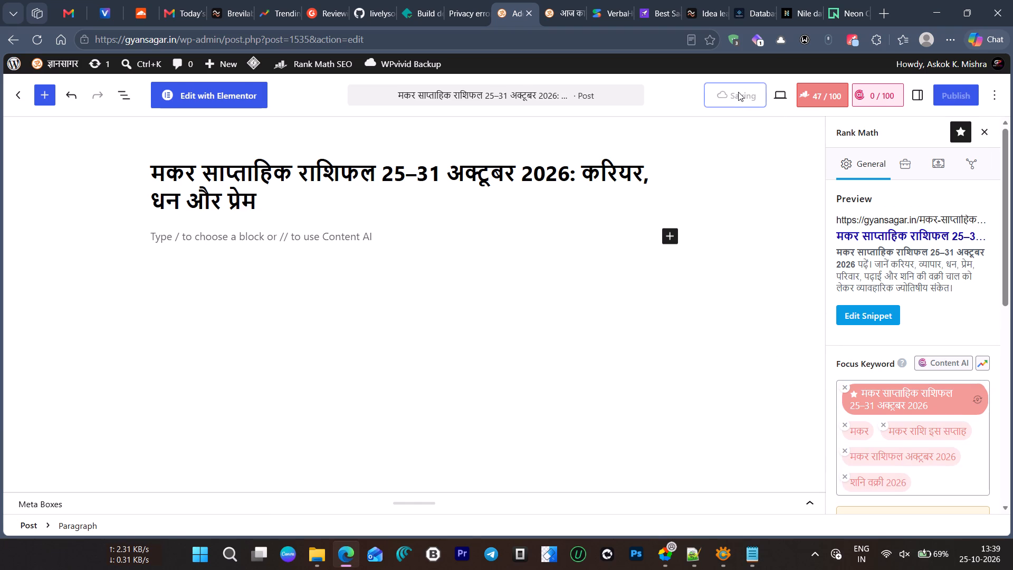
click(232, 94)
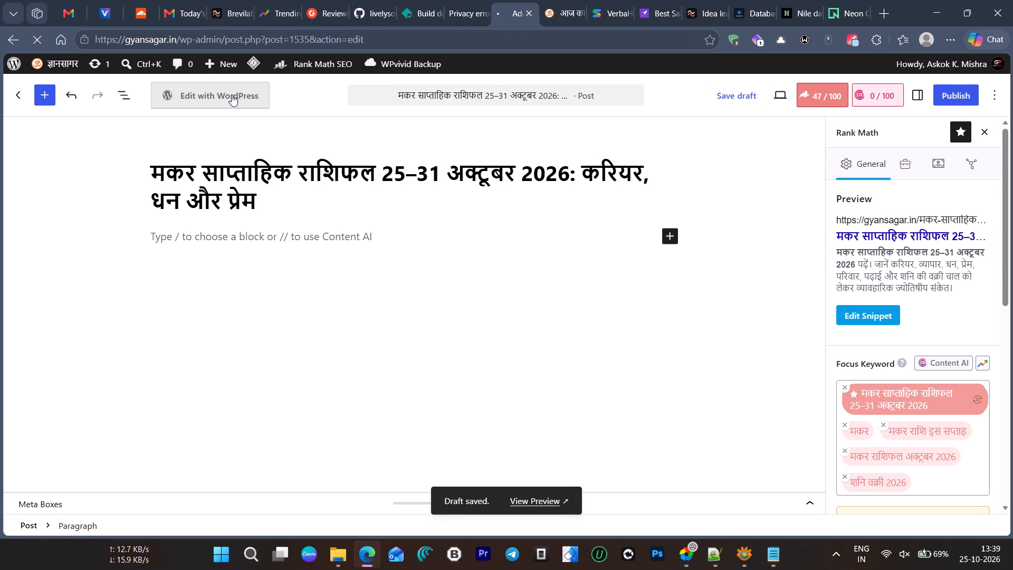
Copy the entire code of gyan-sagar-makar-saptahik-rashifal-2026-hi-elementor.html from Downloads using Notepad++, and close the file.
click(339, 553)
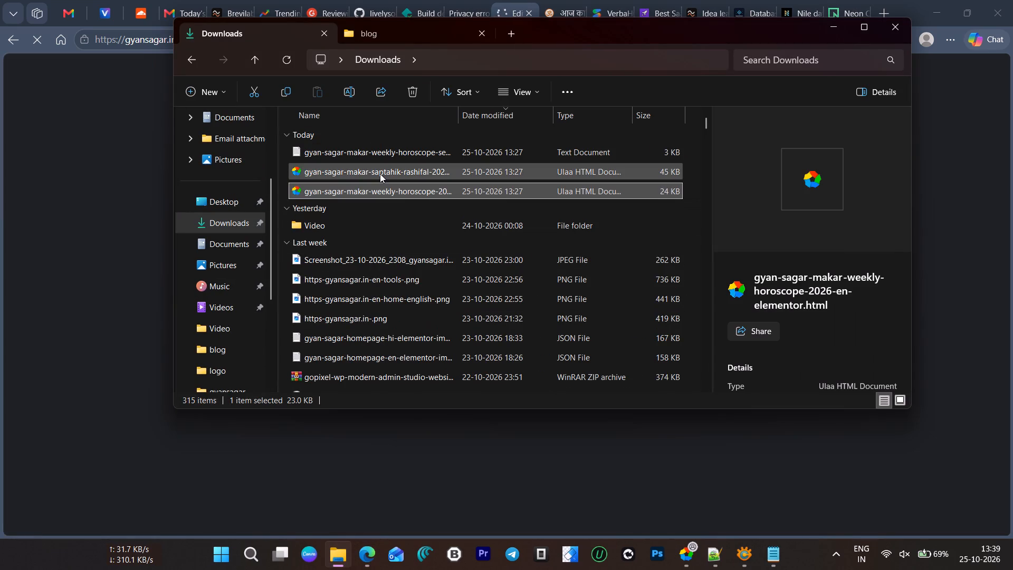
right_click(380, 174)
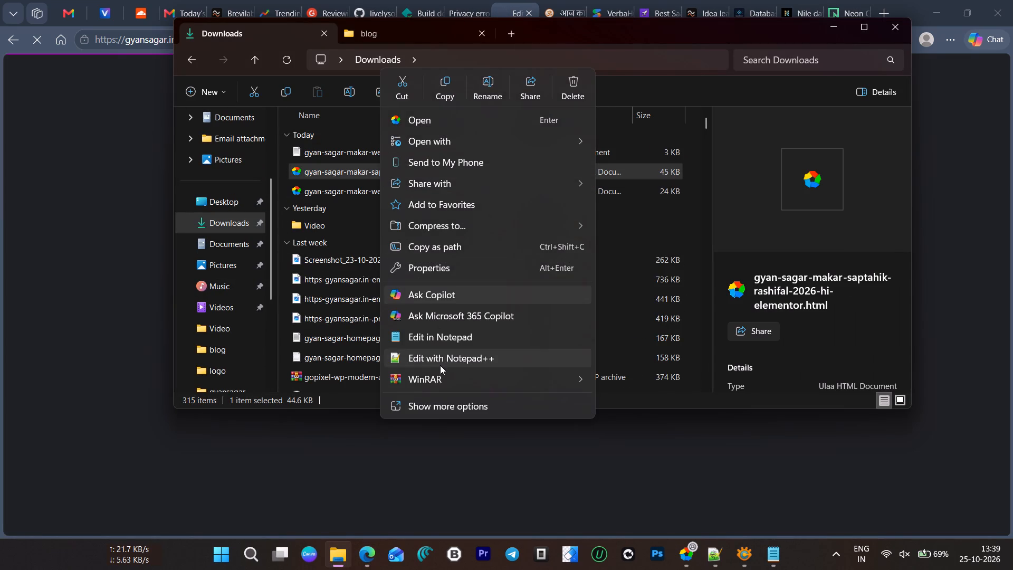
click(440, 365)
key(ctrl+a)
key(ctrl+s)
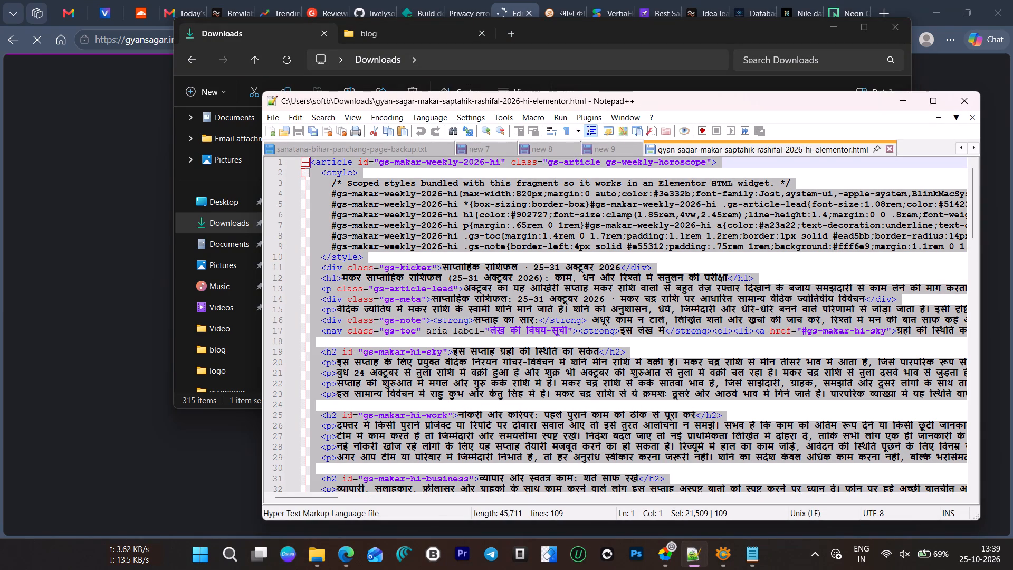
key(ctrl+c)
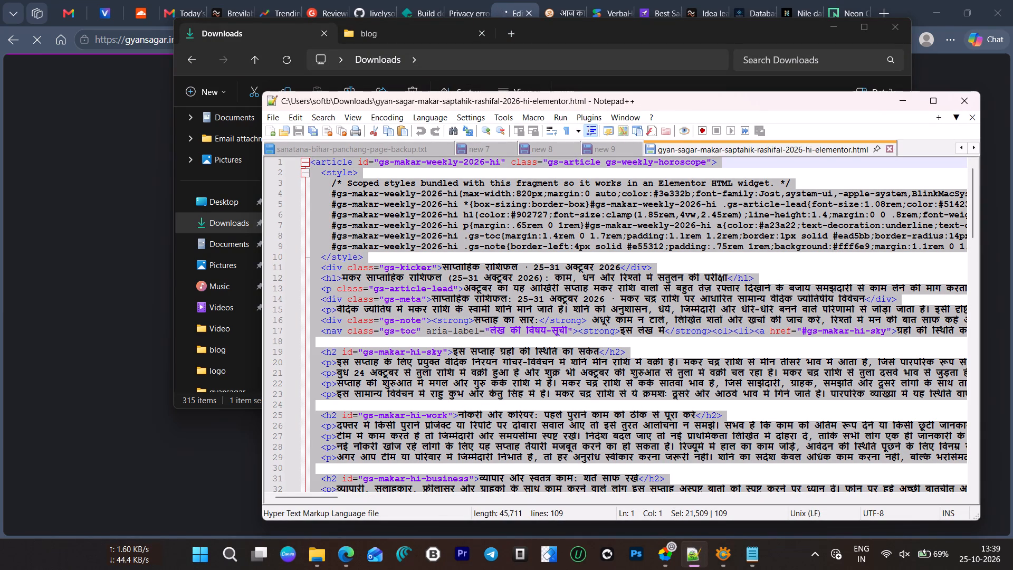
click(890, 155)
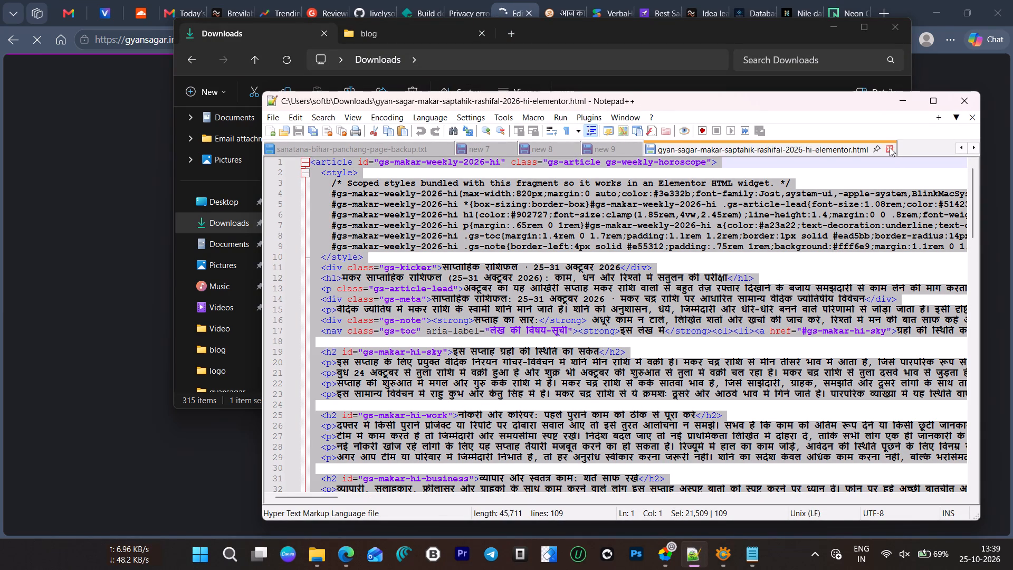
click(890, 147)
click(902, 100)
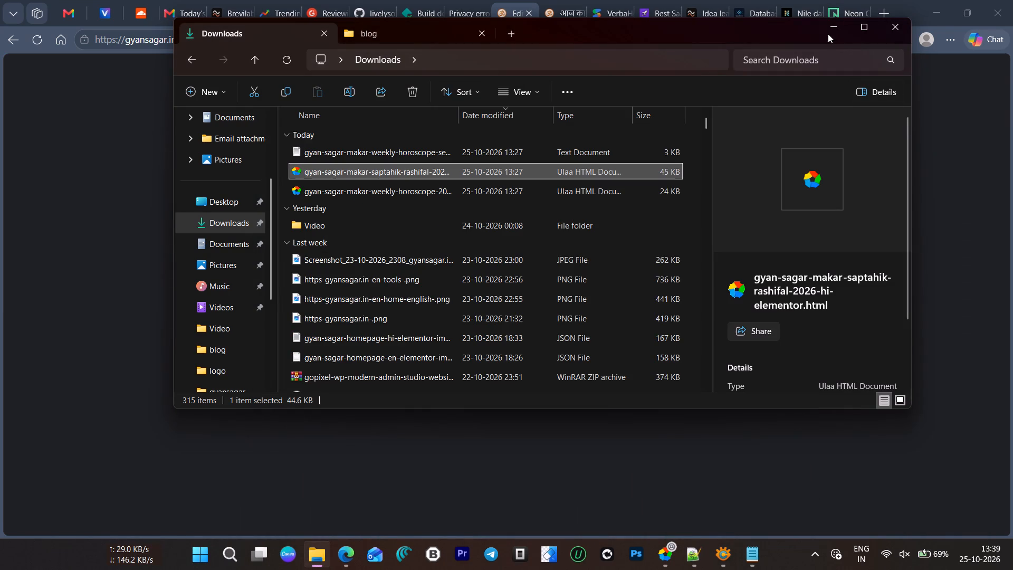
click(828, 25)
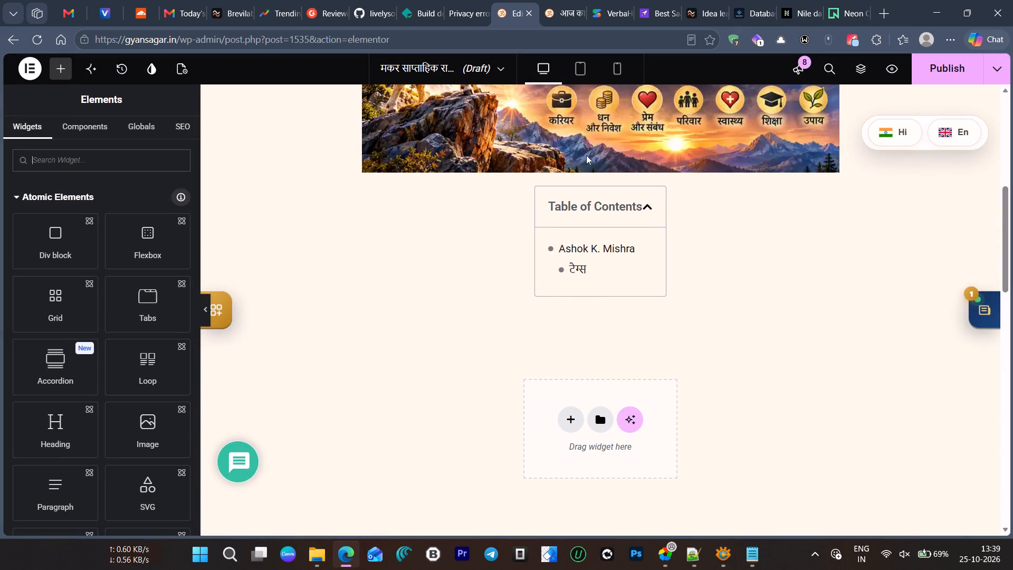
Add a Flexbox container below the table of contents with an HTML widget holding the copied Hindi article code.
click(575, 422)
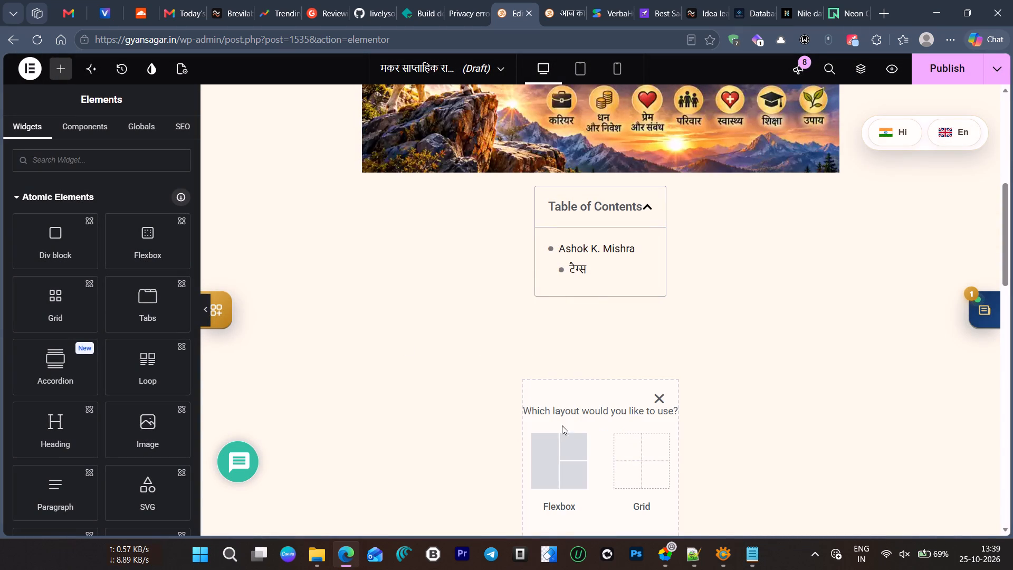
click(546, 459)
click(435, 450)
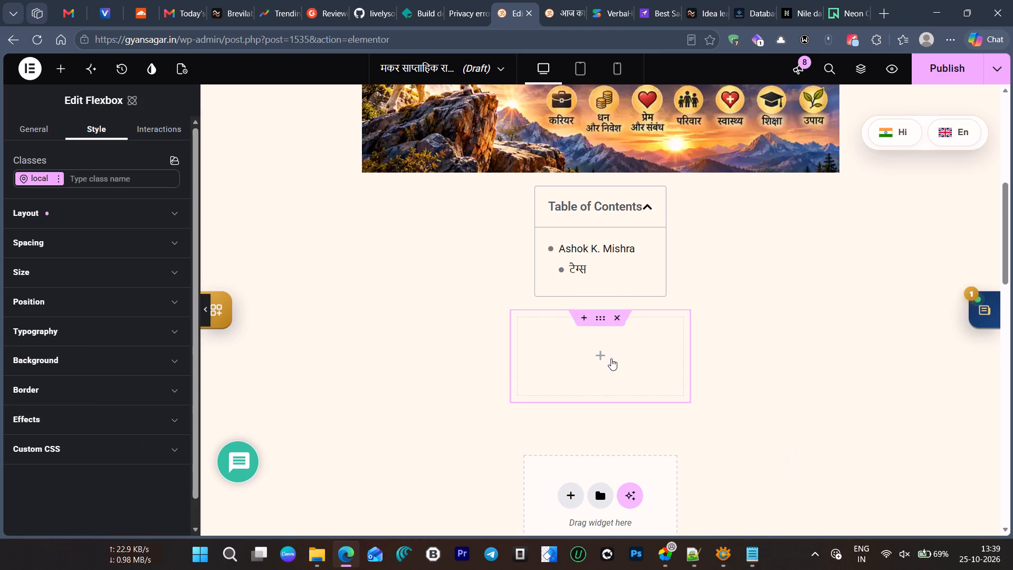
click(599, 359)
text(htm)
drag(52, 197, 625, 378)
ctrl+click(77, 233)
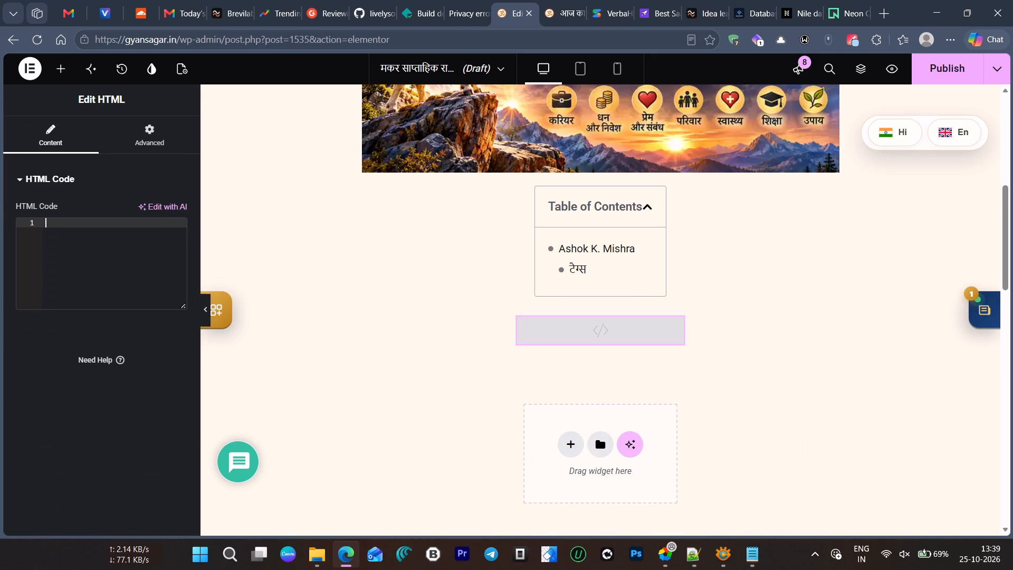
key(ctrl+v)
Review the rendered Hindi article from its contents list down to the tools section and page end.
scroll(367, 330, down, 1)
scroll(367, 330, up, 1)
scroll(367, 330, down, 10)
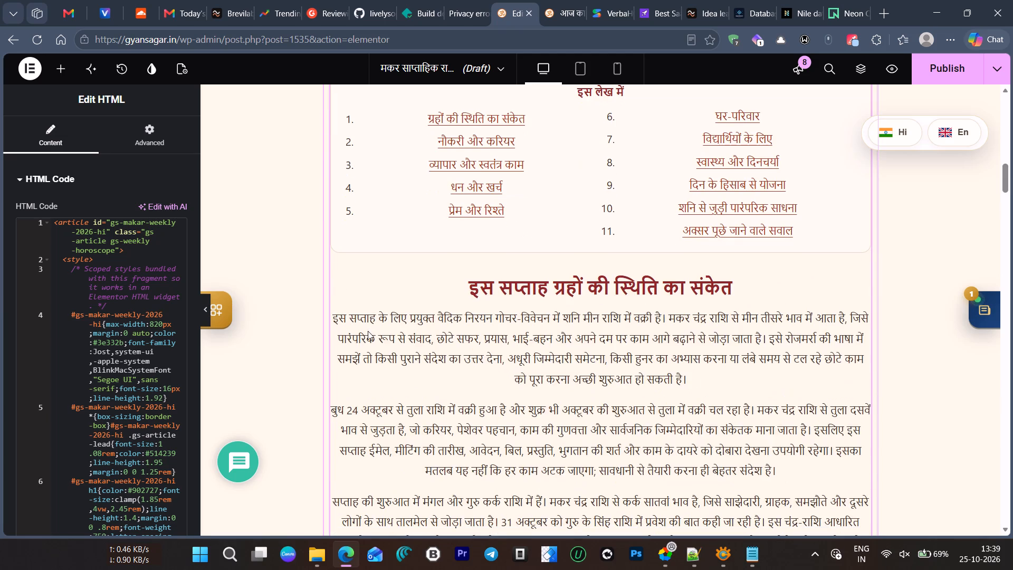
scroll(368, 331, up, 6)
scroll(368, 331, down, 12)
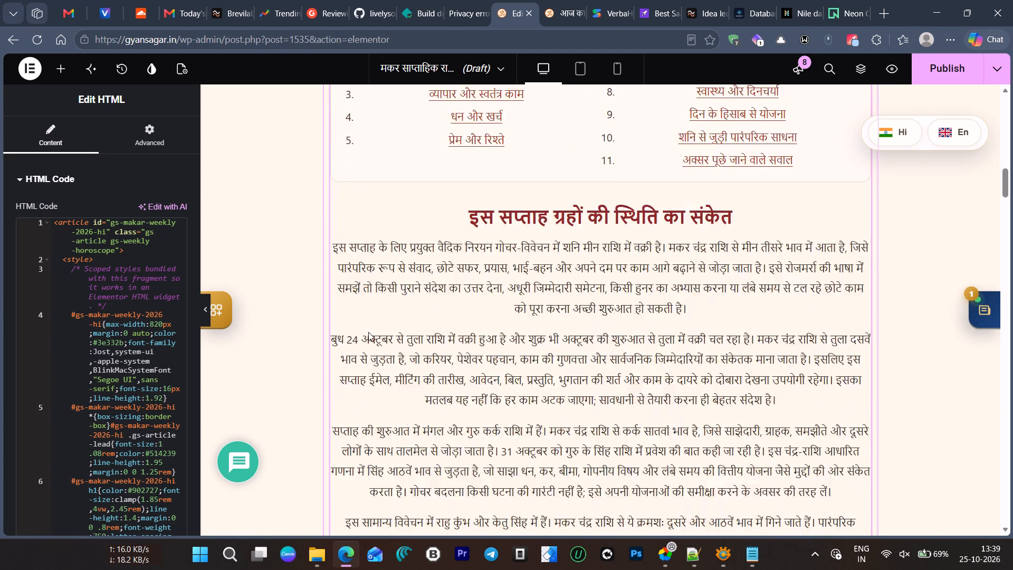
scroll(368, 332, down, 3)
scroll(368, 332, up, 1)
scroll(368, 332, down, 20)
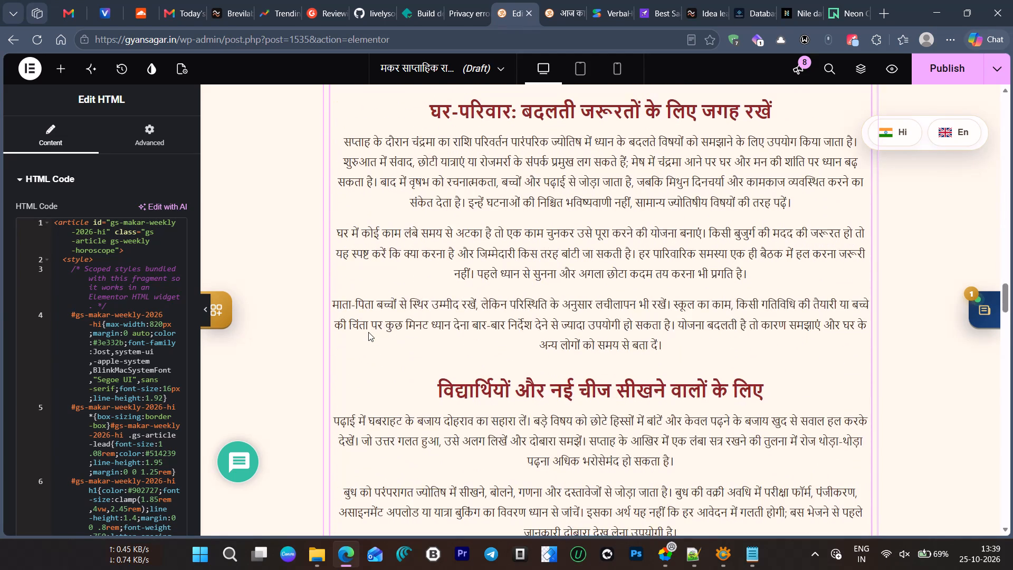
scroll(368, 332, down, 20)
scroll(368, 332, down, 8)
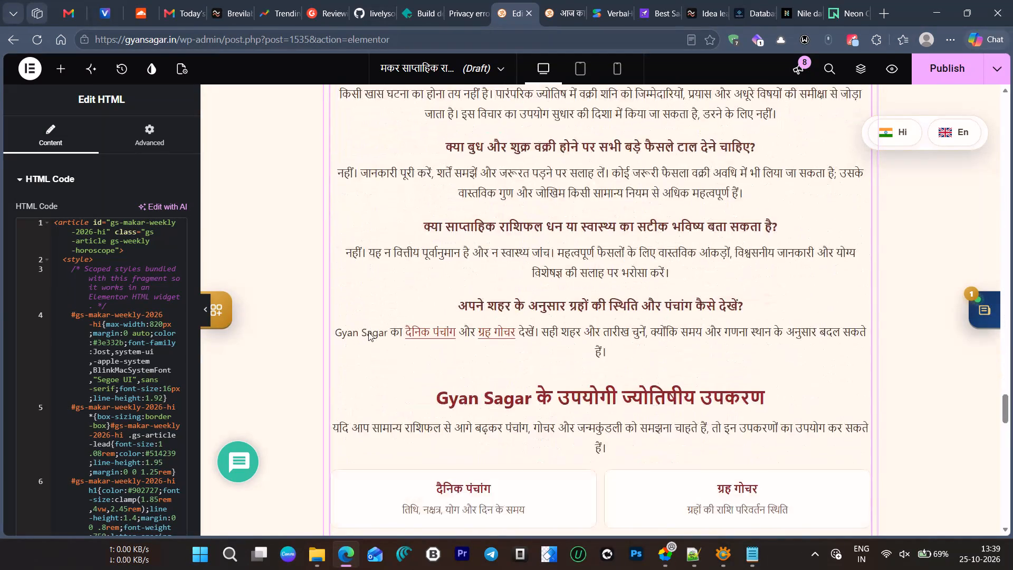
scroll(368, 332, down, 2)
scroll(368, 332, up, 1)
scroll(368, 332, down, 10)
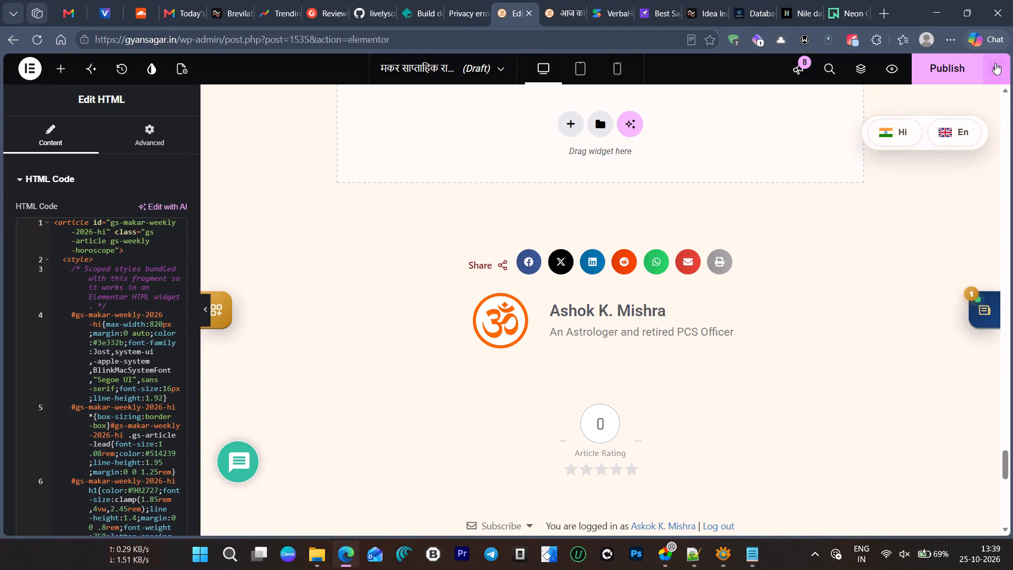
Publish the Hindi मकर weekly horoscope post.
click(937, 71)
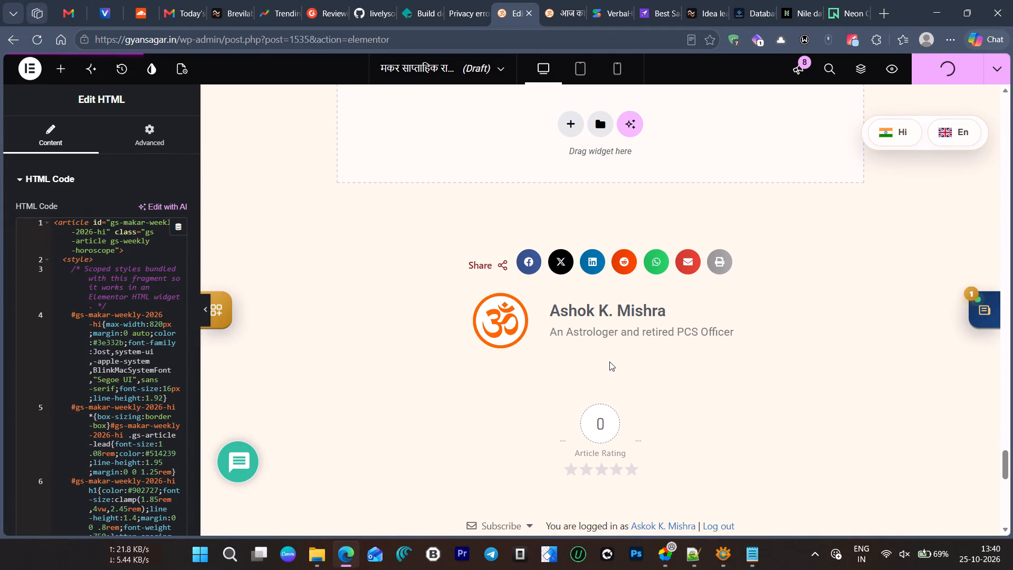
Open the live gyansagar.in ज्ञान page and check the article listing for the Hindi मकर weekly horoscope post.
click(559, 12)
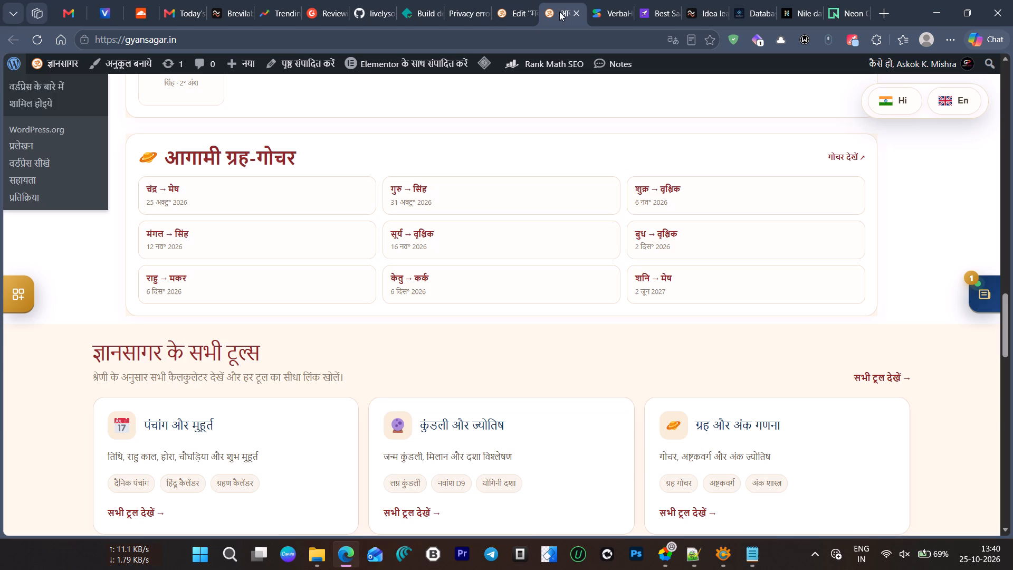
scroll(265, 301, up, 20)
scroll(265, 301, up, 6)
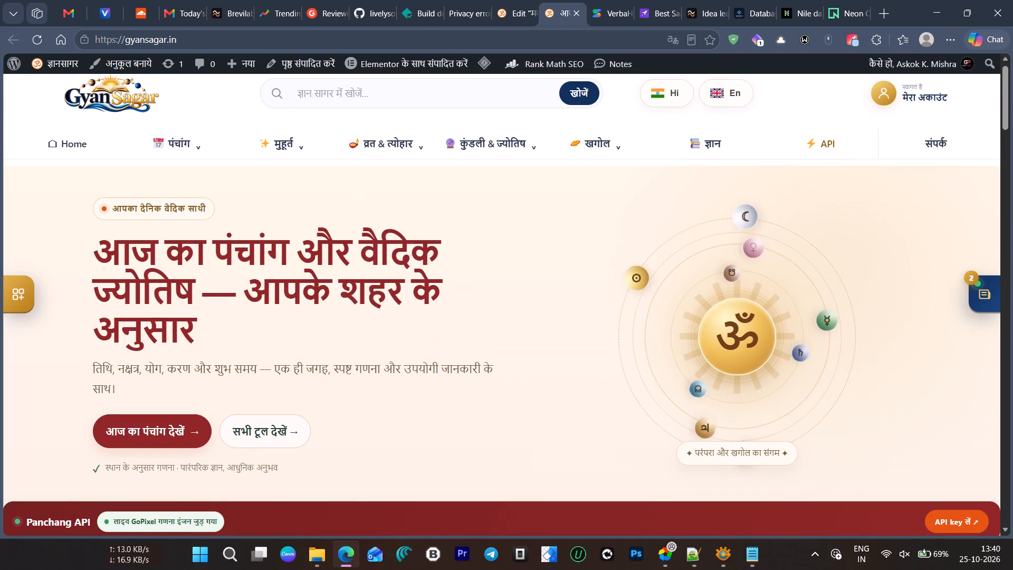
click(128, 76)
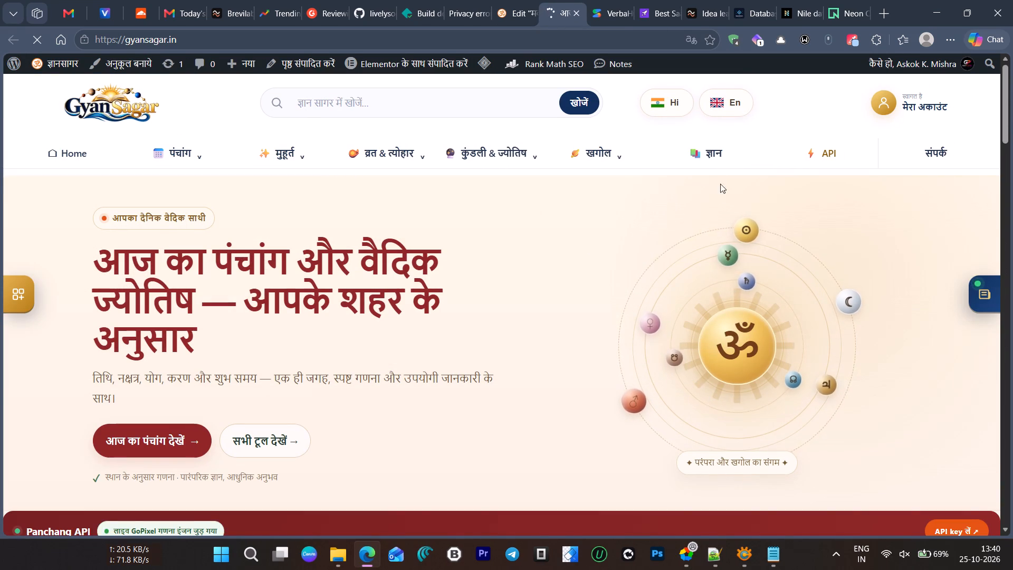
click(715, 155)
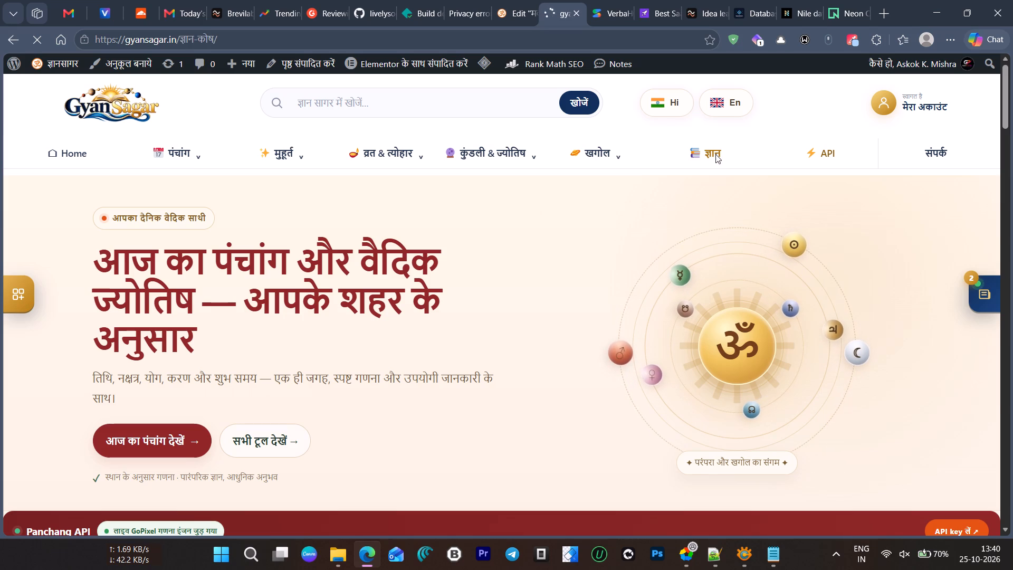
scroll(384, 379, down, 2)
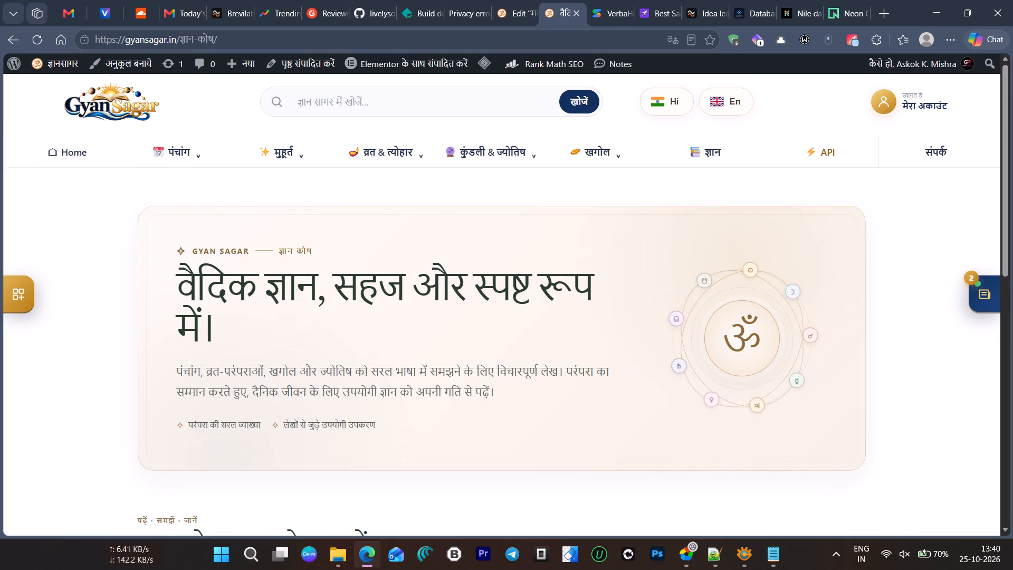
scroll(384, 385, down, 5)
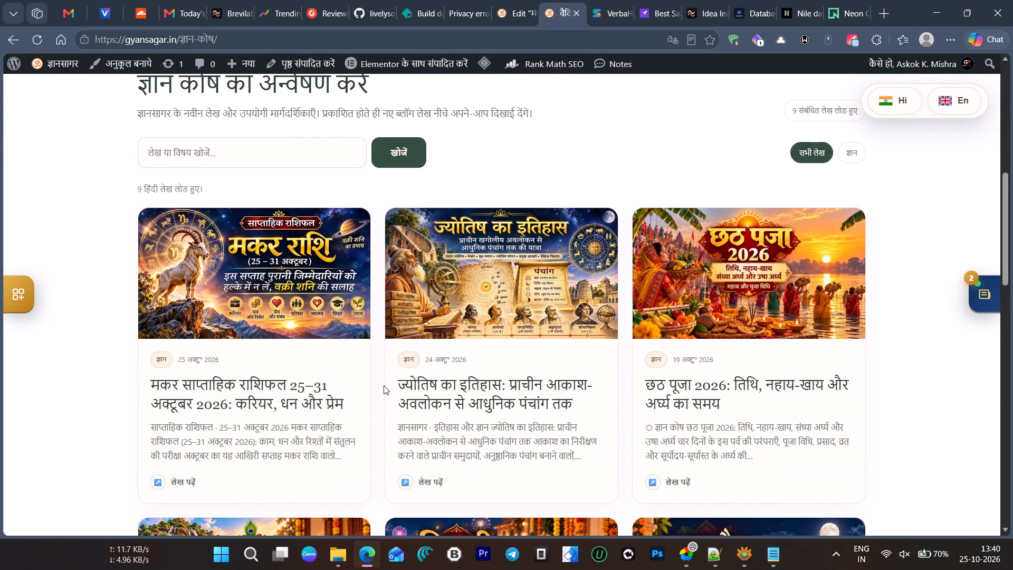
scroll(384, 385, down, 3)
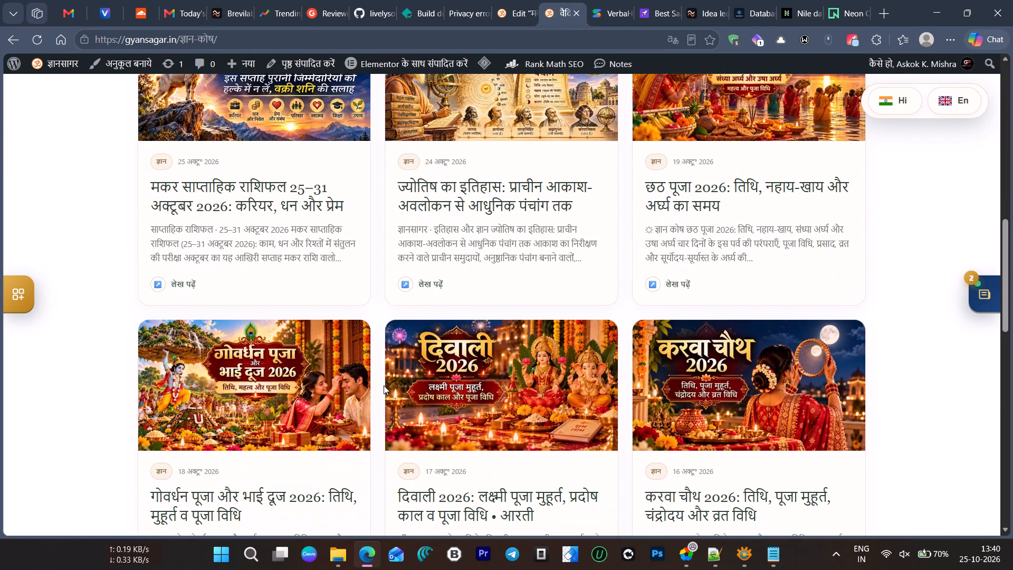
Switch to Google Trends and page forward through India's trending searches to trends 126–150, looking for further topics.
click(284, 0)
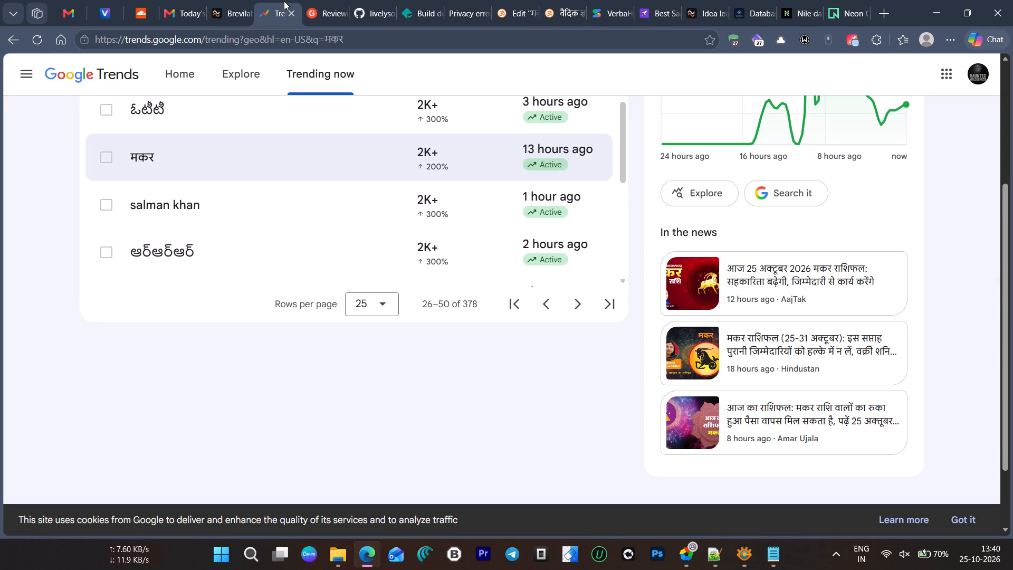
scroll(209, 239, up, 3)
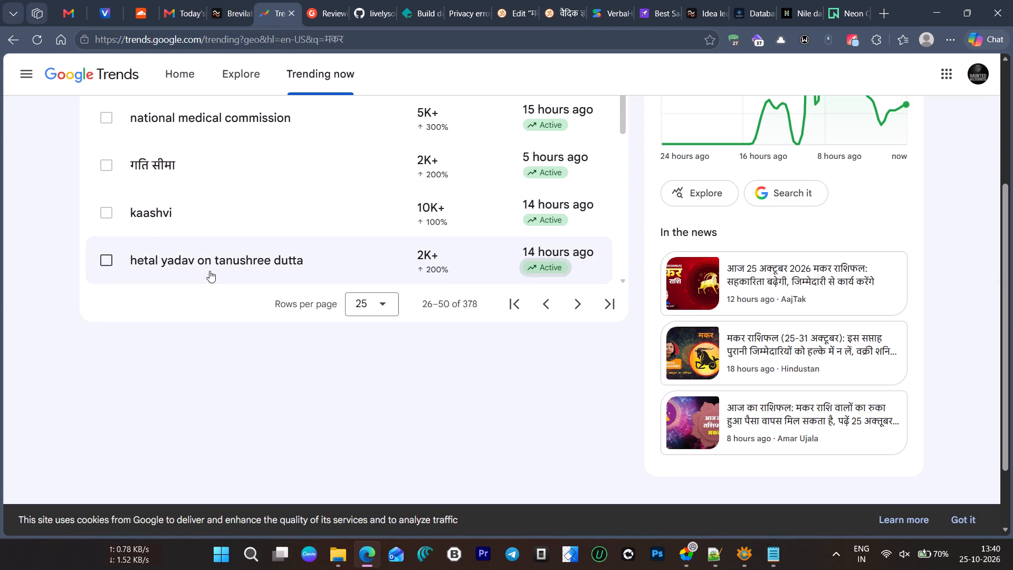
scroll(209, 271, down, 2)
click(580, 298)
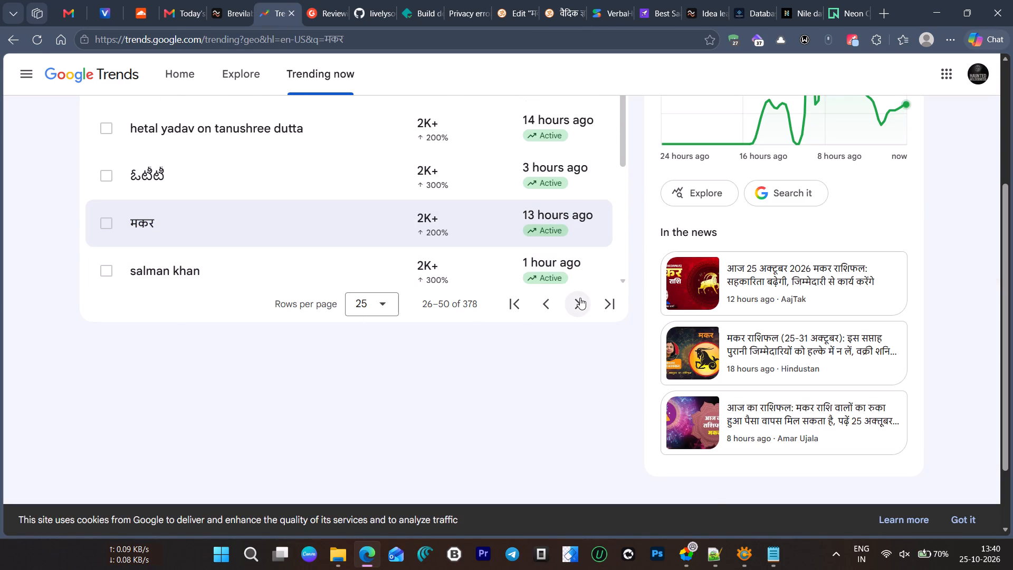
scroll(8, 494, up, 5)
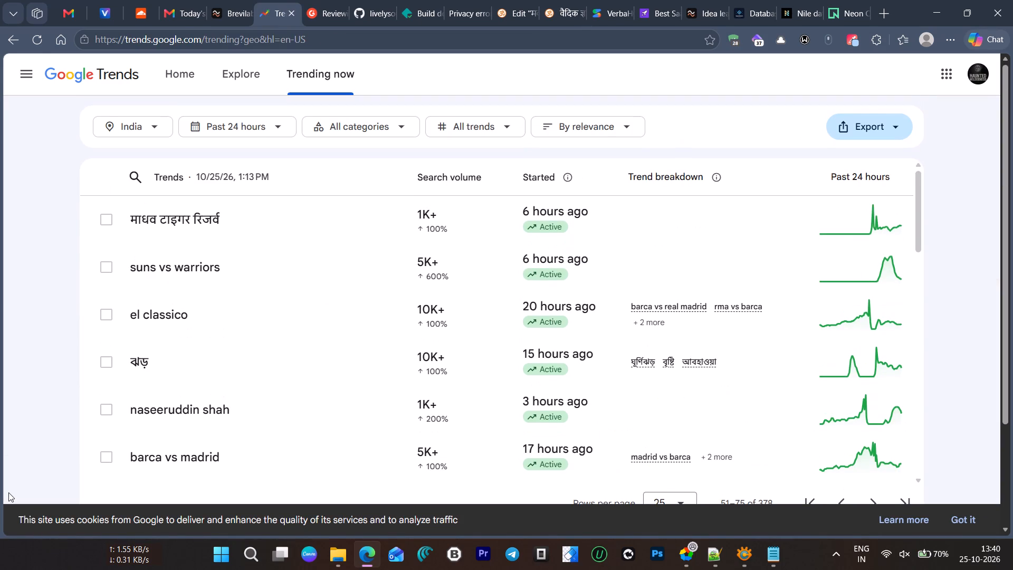
scroll(24, 386, down, 2)
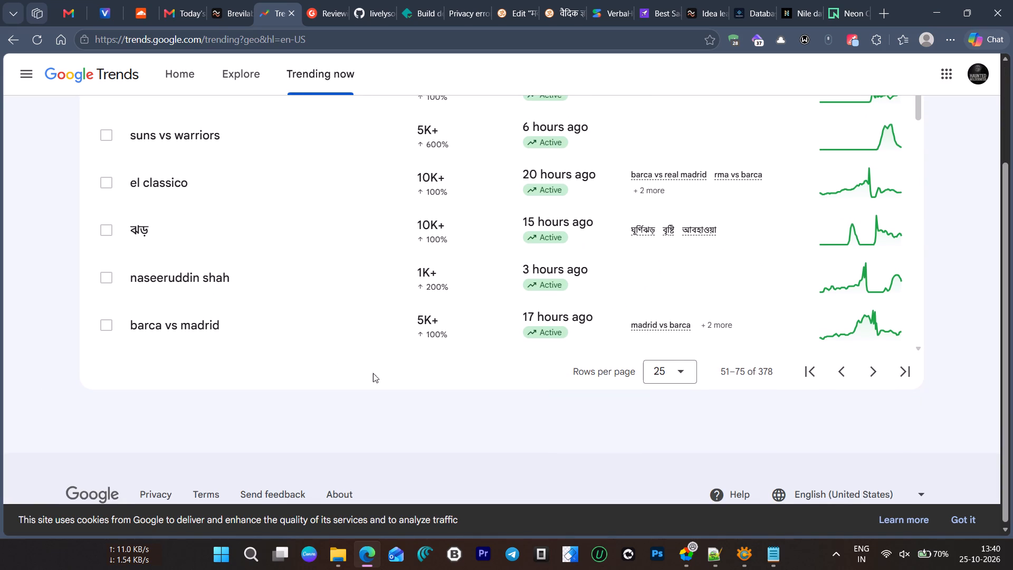
click(871, 368)
scroll(0, 427, up, 2)
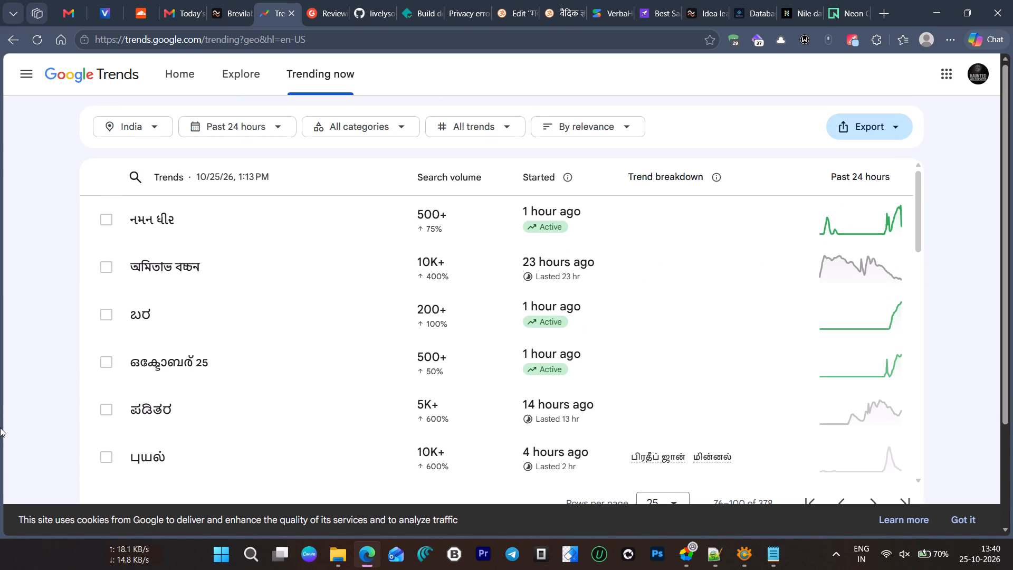
scroll(0, 427, down, 1)
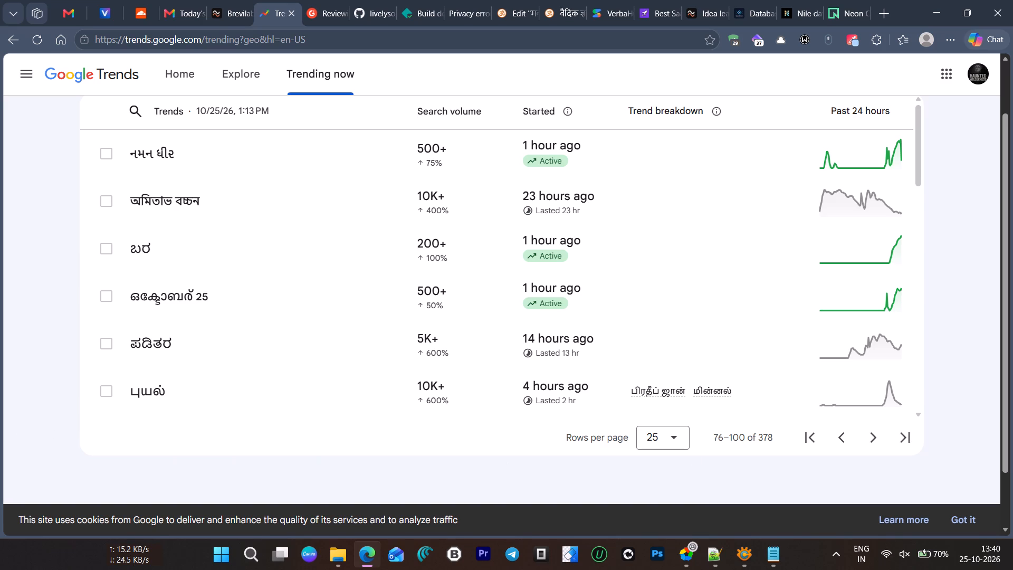
click(874, 435)
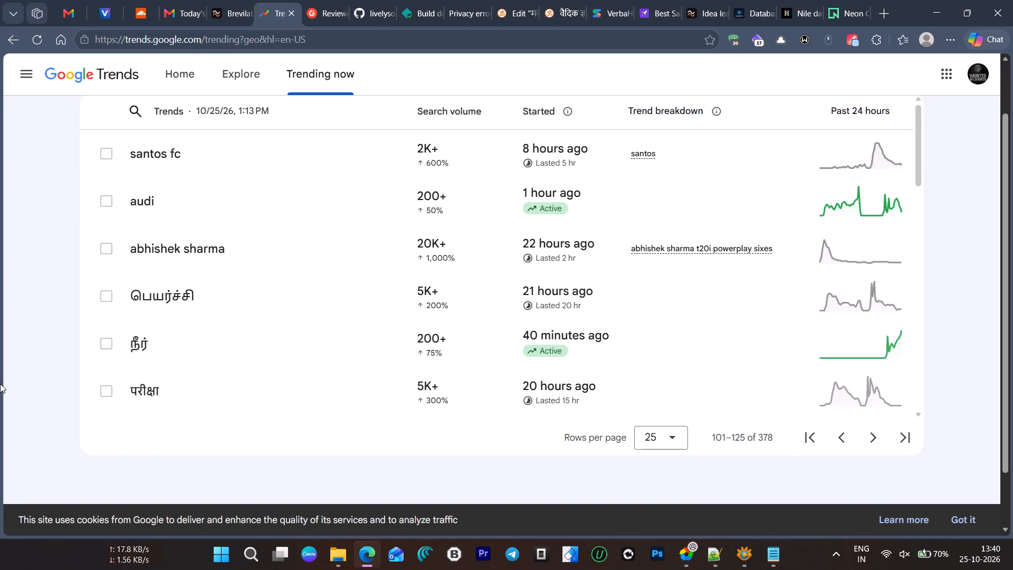
scroll(23, 354, up, 1)
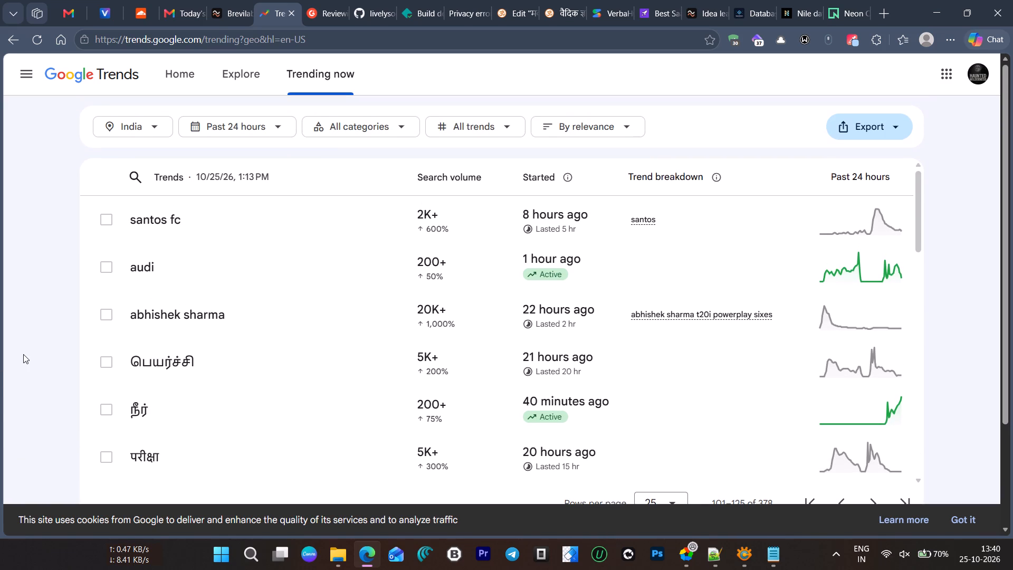
scroll(24, 354, down, 1)
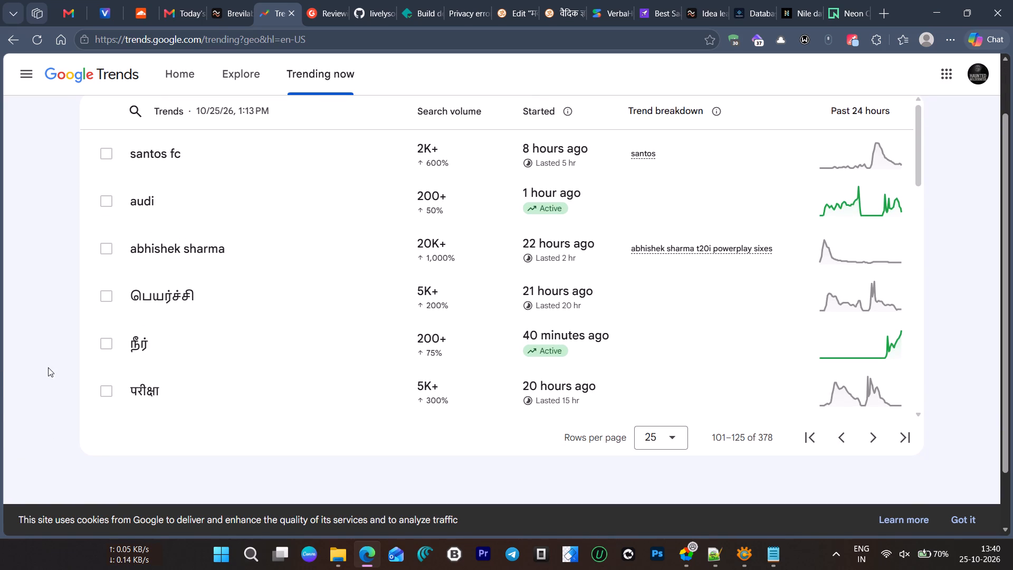
click(876, 439)
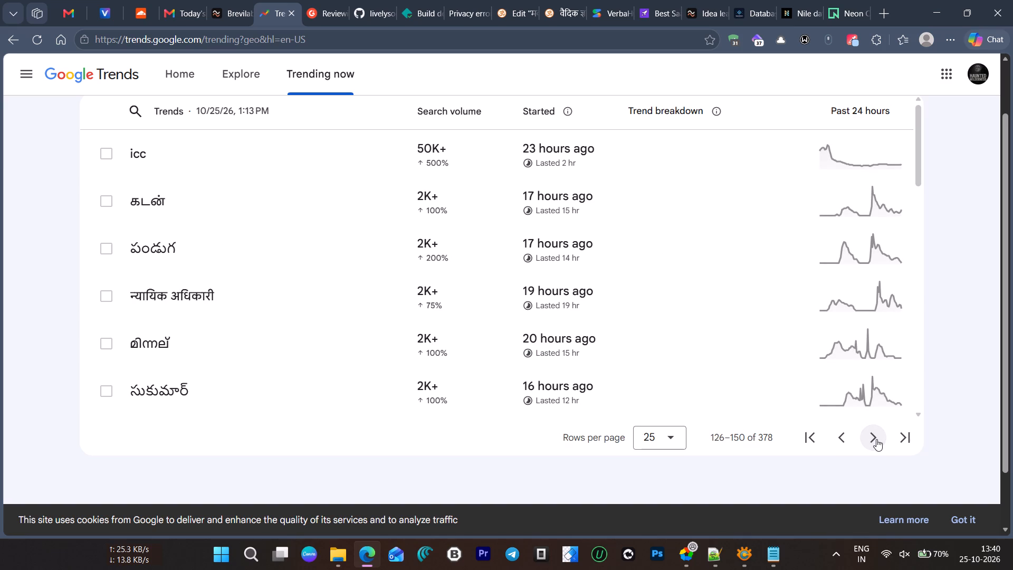
Examine the trending searches numbered 126–150 down to the end of the list for a usable topic.
scroll(173, 297, down, 4)
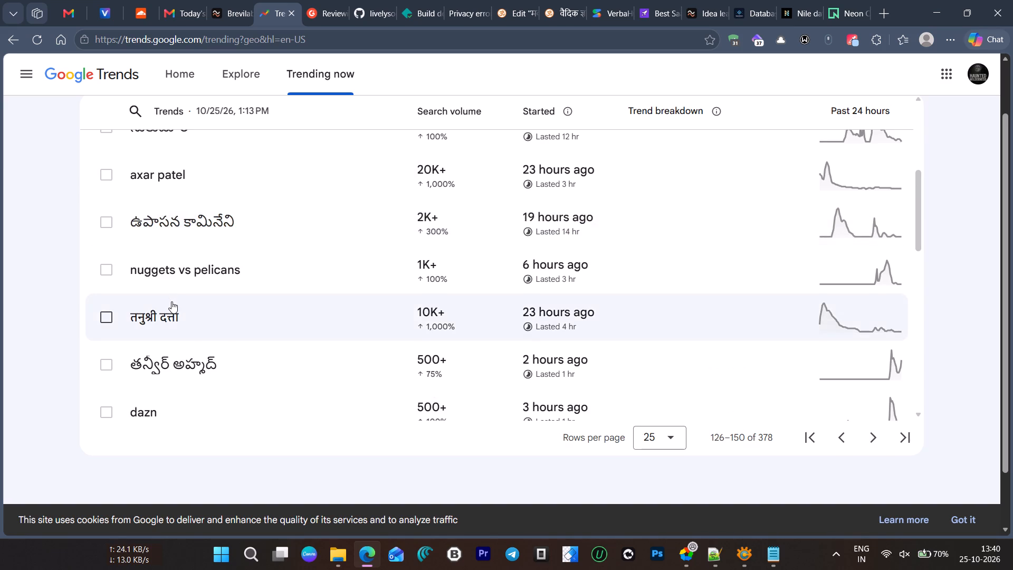
scroll(171, 301, up, 4)
scroll(171, 301, down, 6)
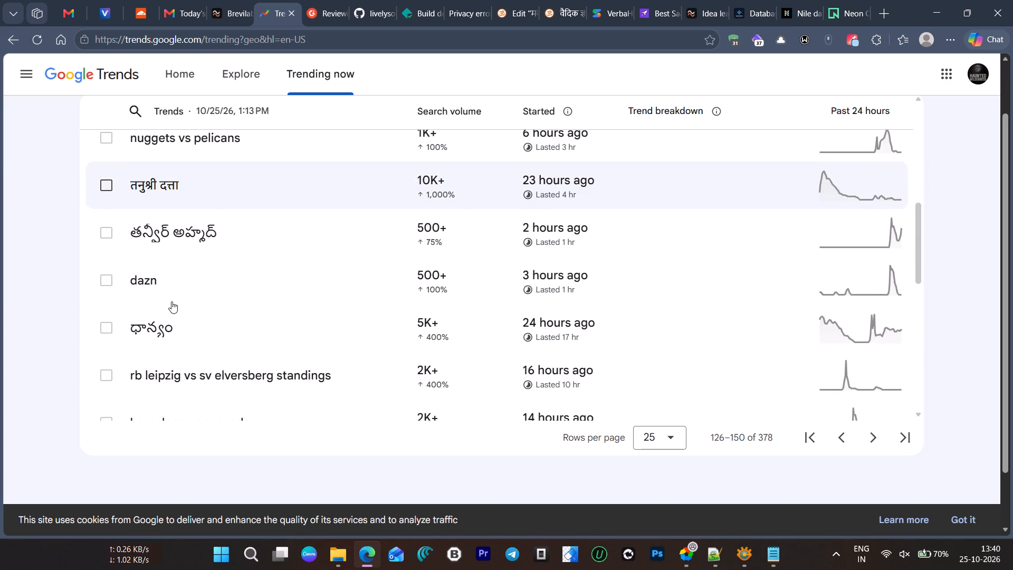
scroll(171, 301, down, 5)
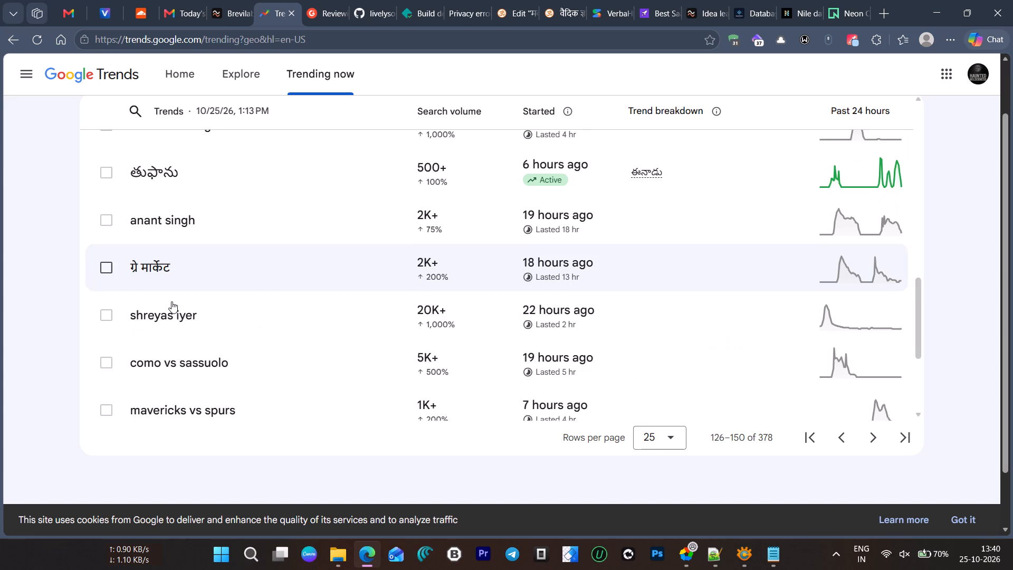
scroll(171, 301, down, 3)
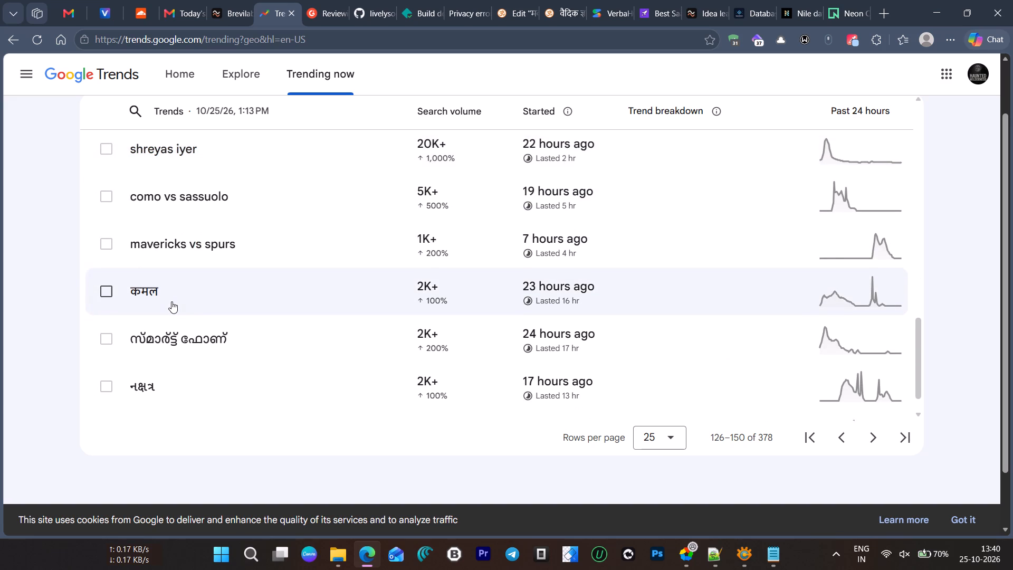
scroll(171, 301, down, 3)
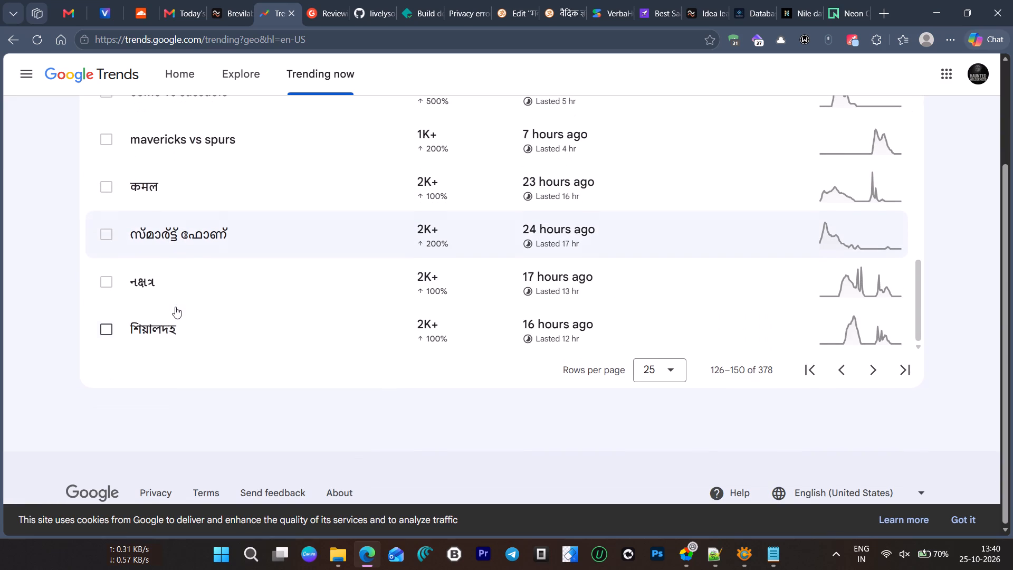
Return to trends 101–125, select शरद पूर्णिमा and open its AajTak news article on Sharad Purnima Vrat Katha 2026.
click(842, 370)
scroll(137, 285, up, 2)
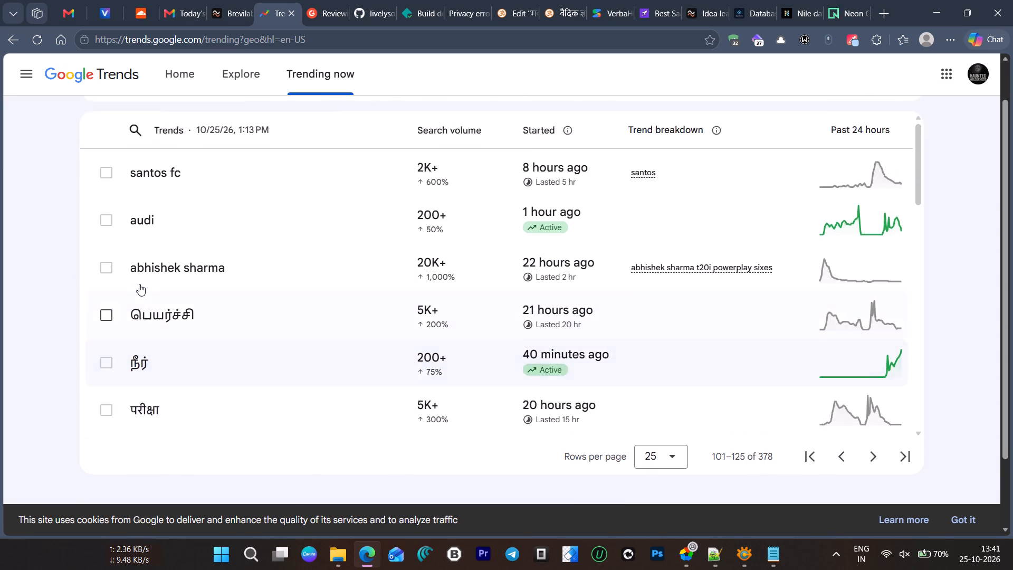
scroll(197, 288, down, 6)
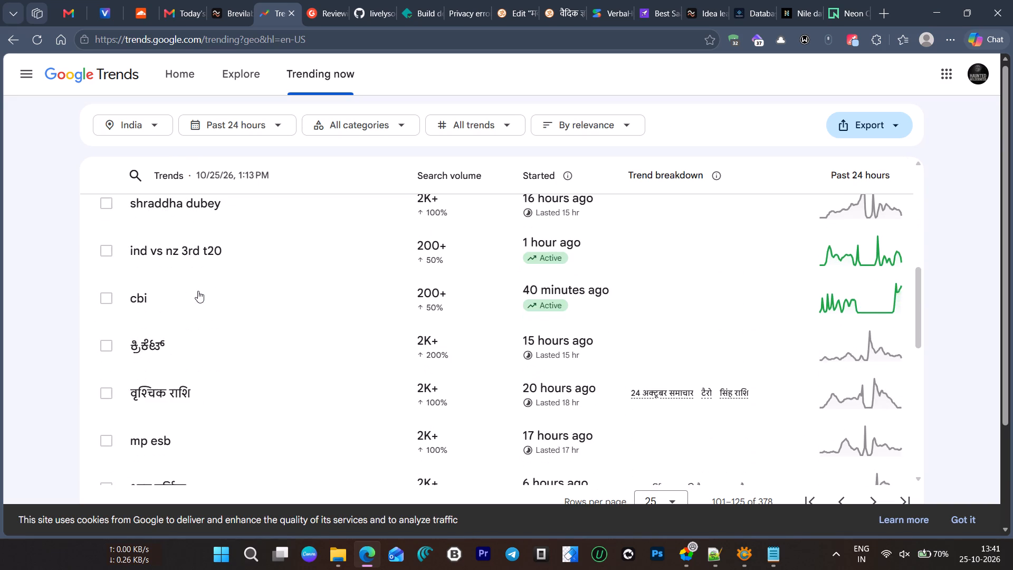
scroll(198, 291, down, 2)
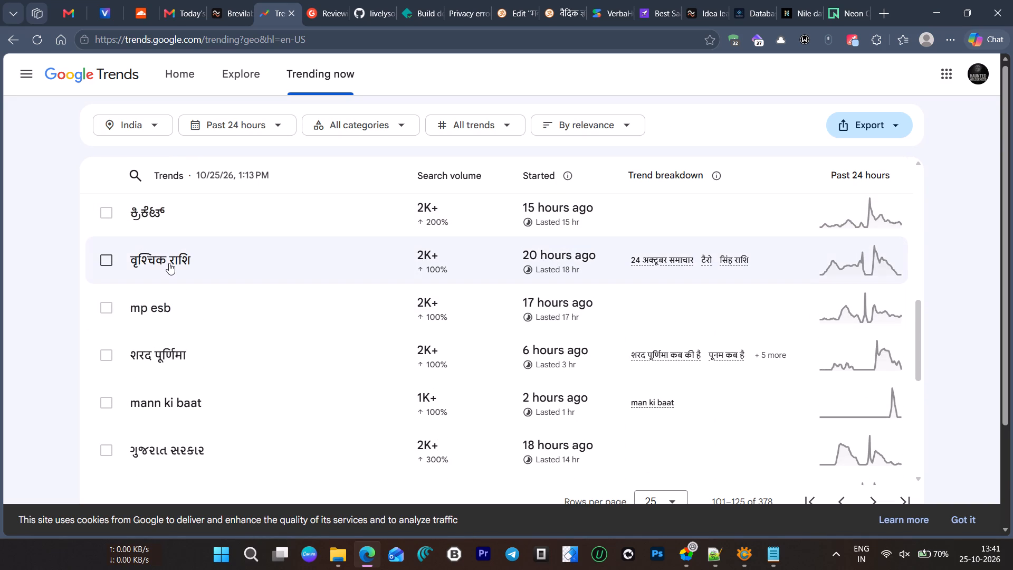
click(169, 346)
scroll(833, 369, down, 4)
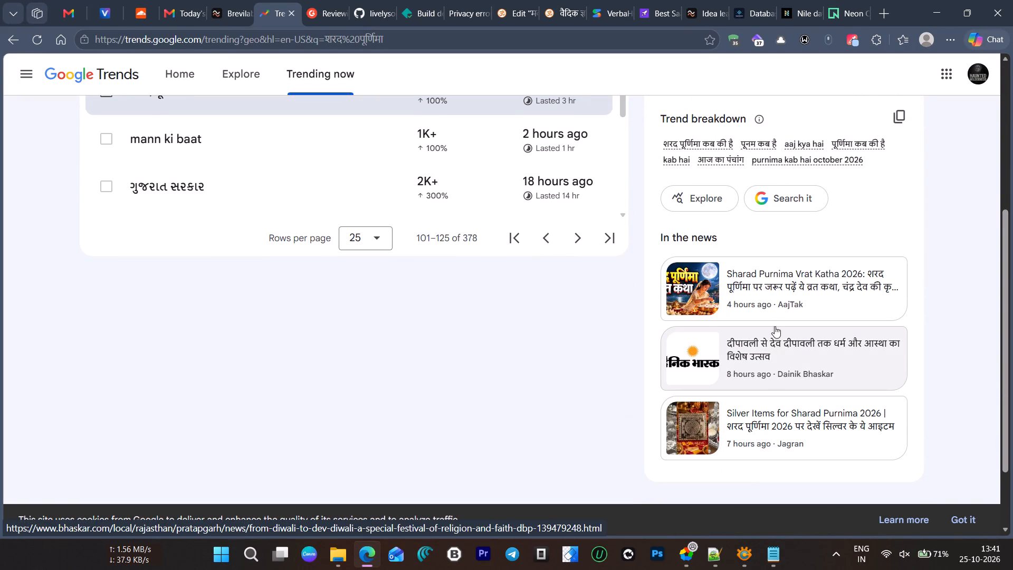